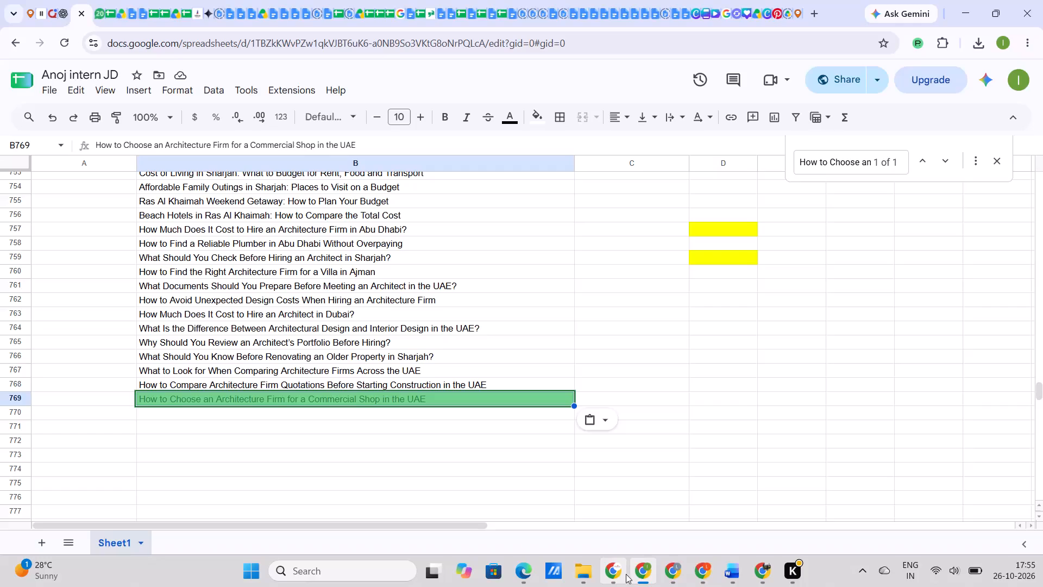
# Copy the blog title "What Should You Check Before Hiring an Architect in Sharjah?" from the AddressGuru blog list and find it in the Anoj intern JD sheet.
pyautogui.click(618, 576)
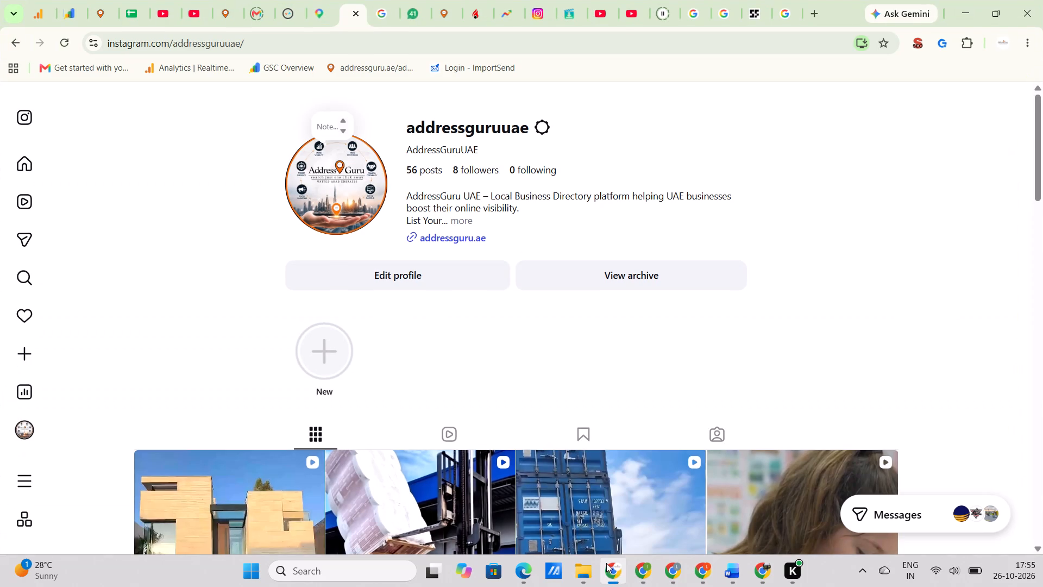
pyautogui.click(611, 570)
pyautogui.click(669, 579)
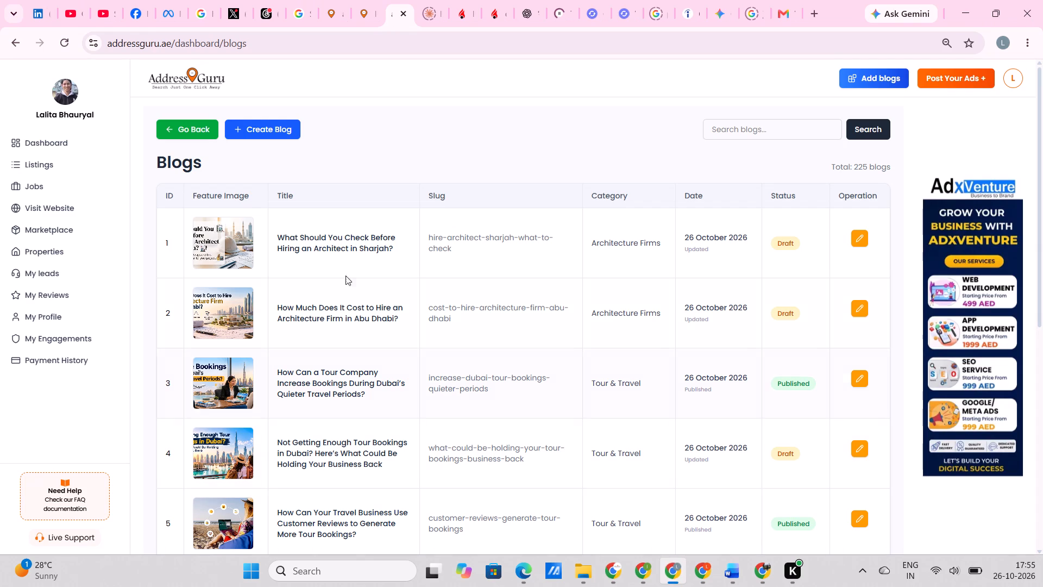
pyautogui.moveTo(275, 234); pyautogui.dragTo(399, 259)
pyautogui.hotkey('ctrl', 'c')
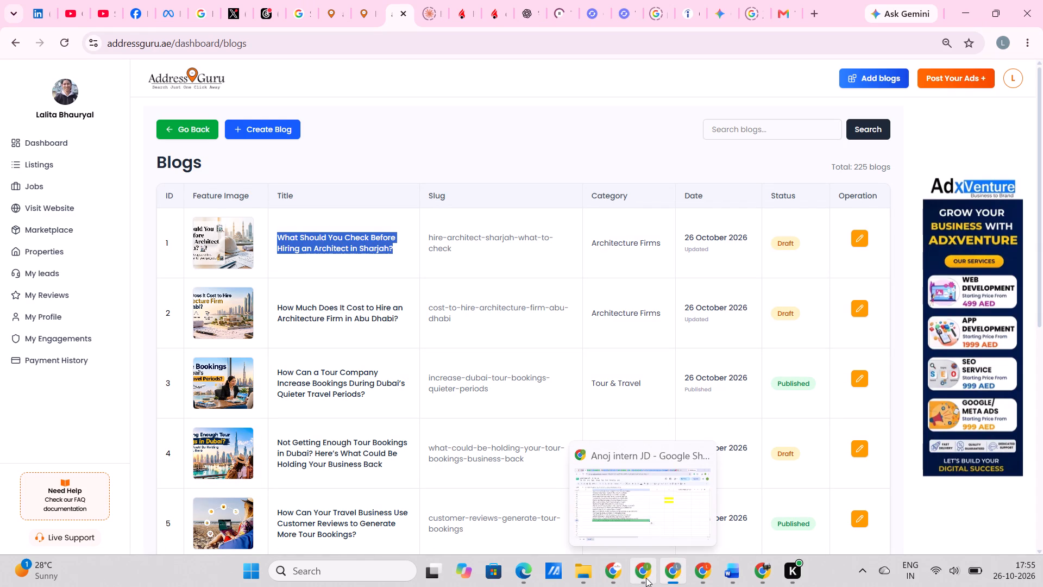
pyautogui.click(646, 578)
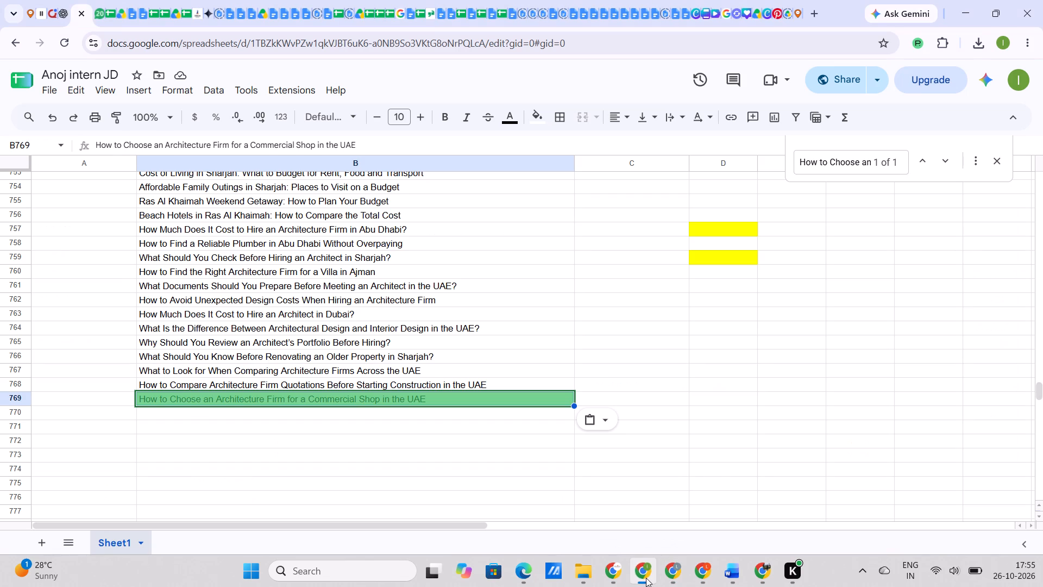
pyautogui.hotkey('ctrl', 'f')
pyautogui.hotkey('ctrl', 'v')
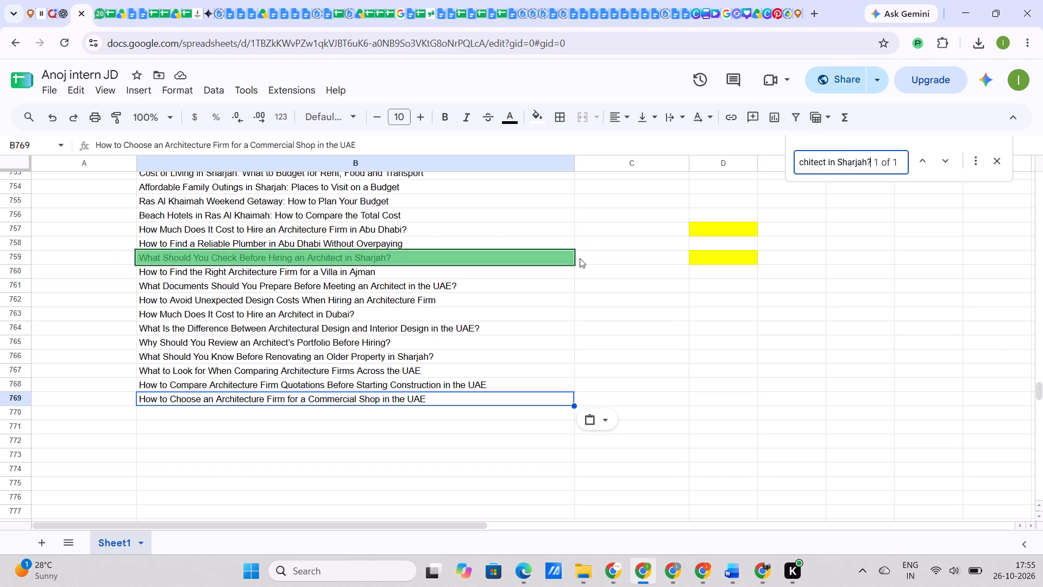
# Copy the "done" status from D715 to D757, beside the title on the cost of hiring an Abu Dhabi architecture firm.
pyautogui.scroll(4, 702, 240)
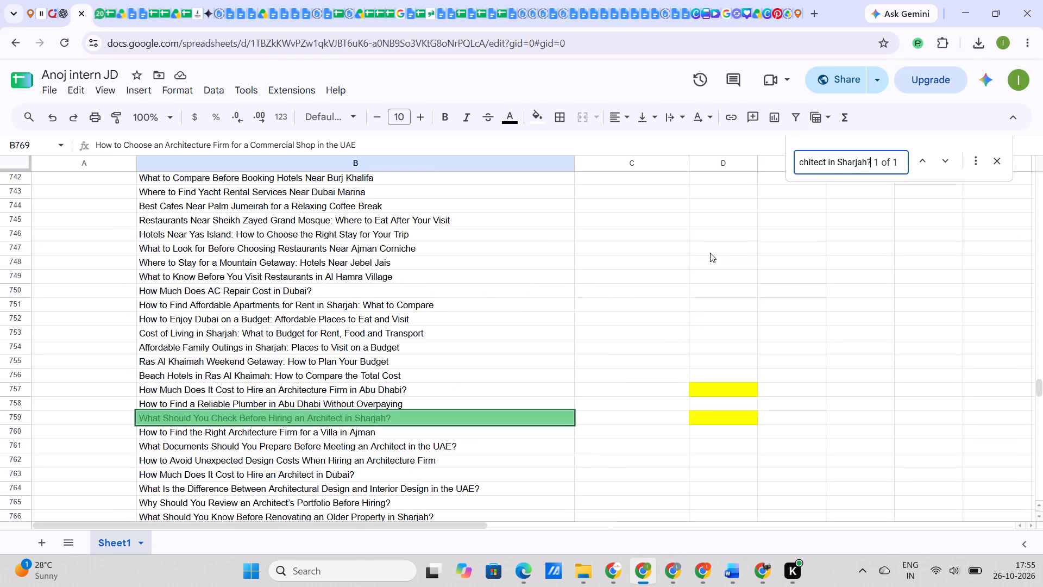
pyautogui.scroll(3, 710, 253)
pyautogui.click(694, 285)
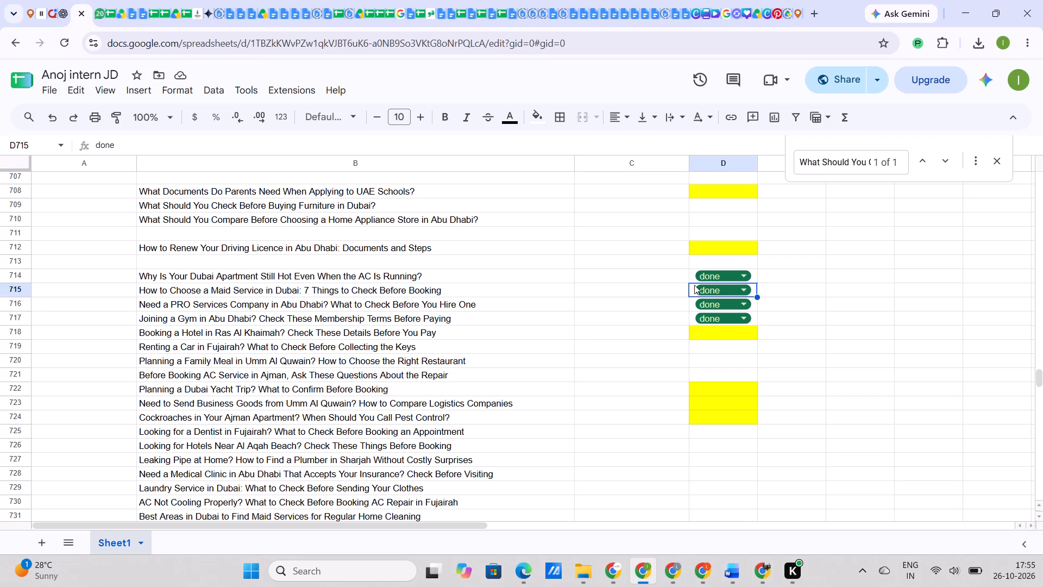
pyautogui.hotkey('ctrl', 'c')
pyautogui.scroll(-7, 769, 429)
pyautogui.click(717, 400)
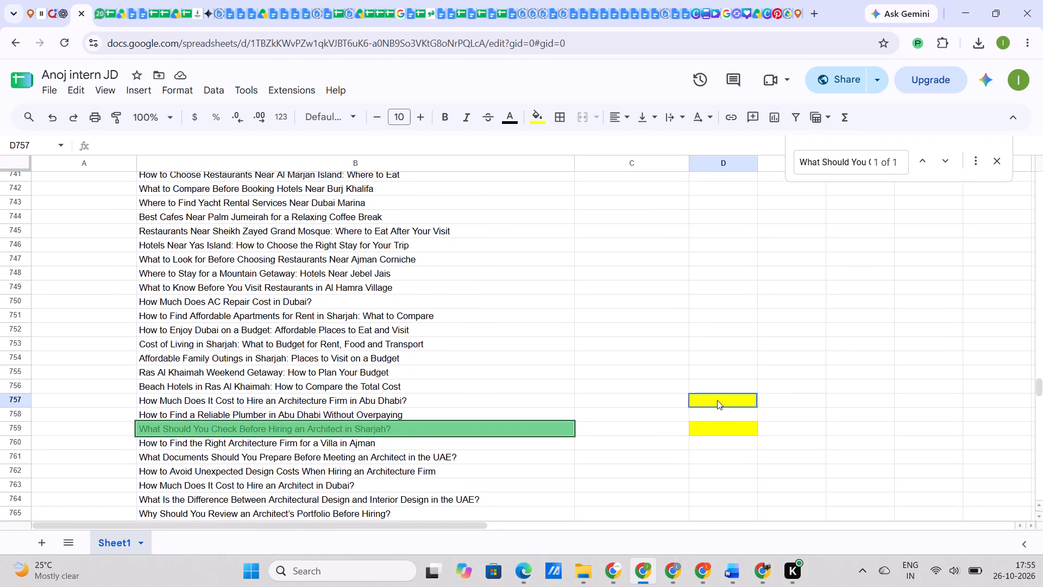
# Paste the done status into column D for the Abu Dhabi architecture firm cost title (row 757) and the Sharjah architect title (row 759).
pyautogui.hotkey('ctrl', 'v')
pyautogui.click(732, 430)
pyautogui.hotkey('ctrl', 'v')
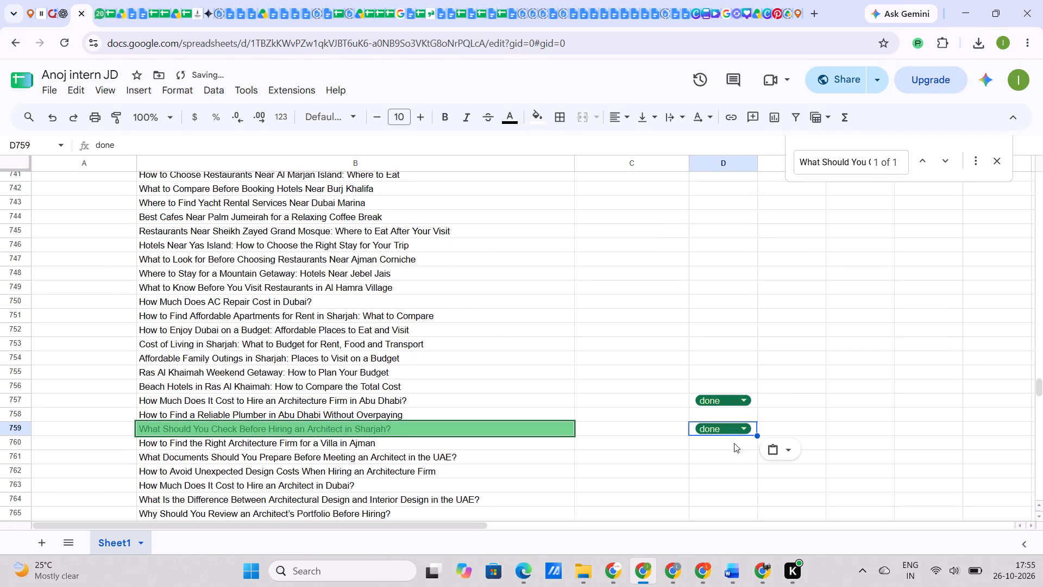
# Review the blog titles and their column D statuses across roughly rows 709 to 769 of the sheet.
pyautogui.scroll(-1, 734, 443)
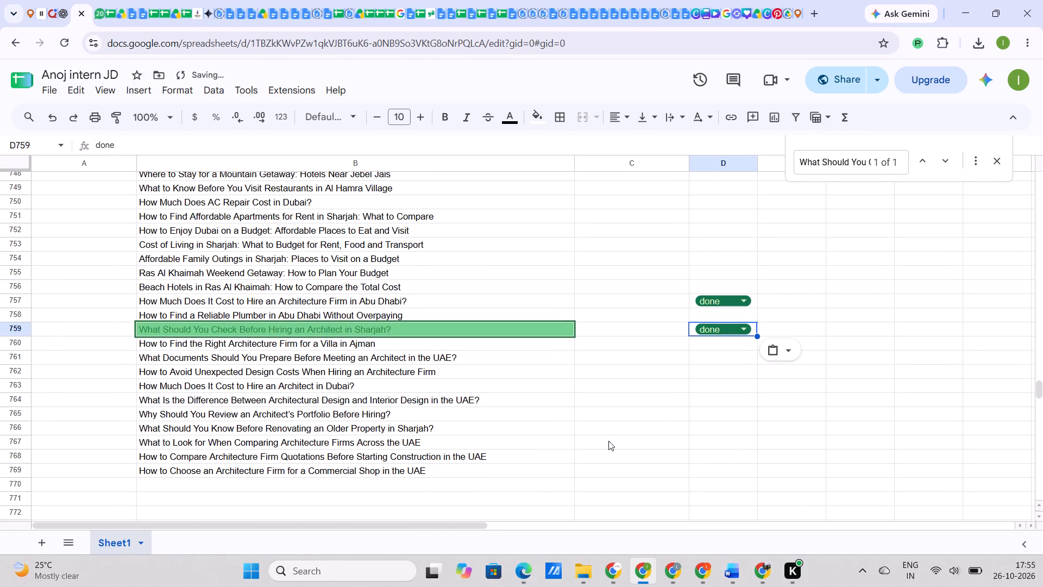
pyautogui.scroll(2, 526, 461)
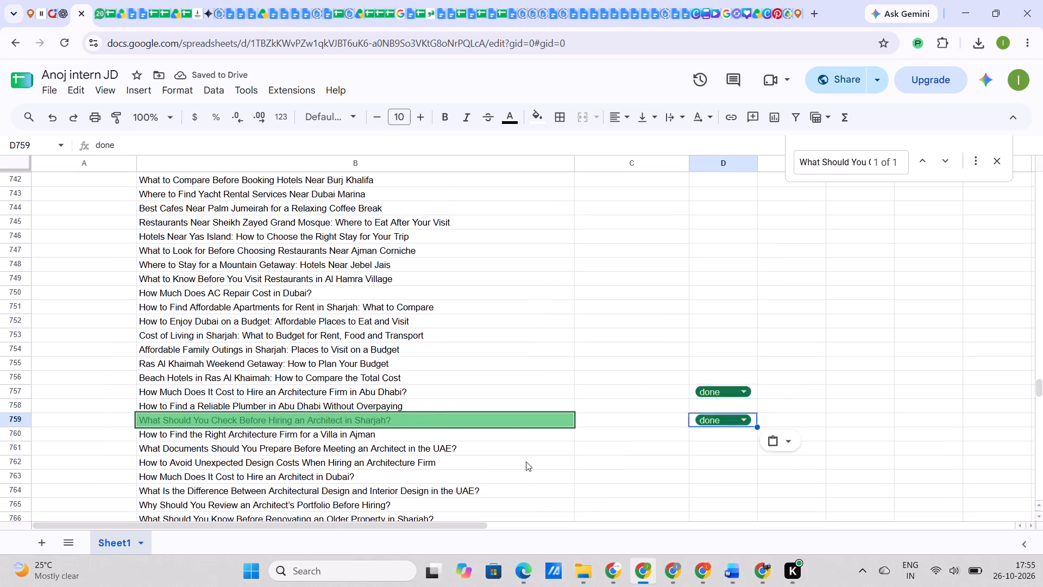
pyautogui.scroll(1, 526, 461)
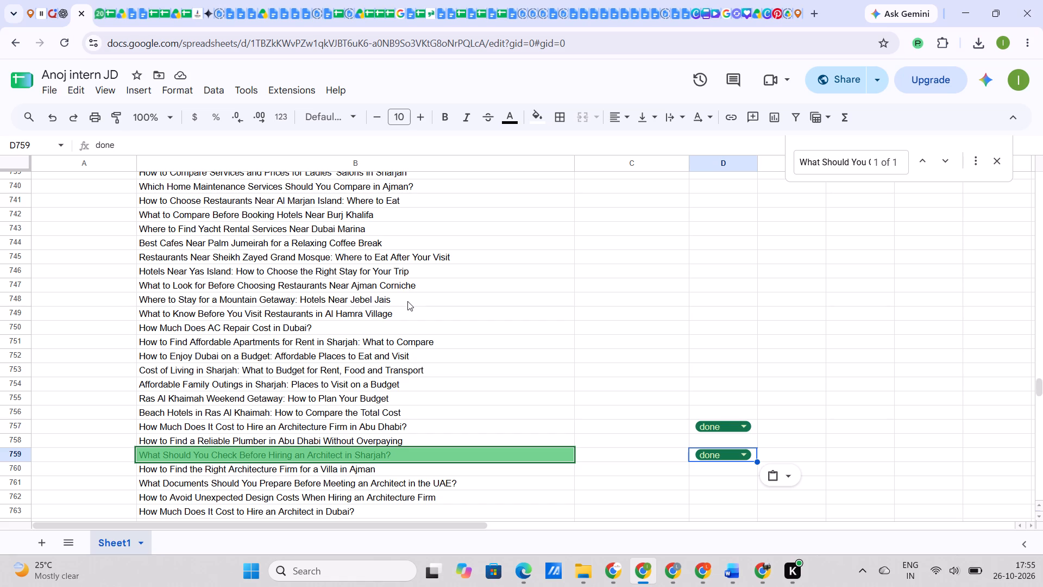
pyautogui.scroll(4, 407, 301)
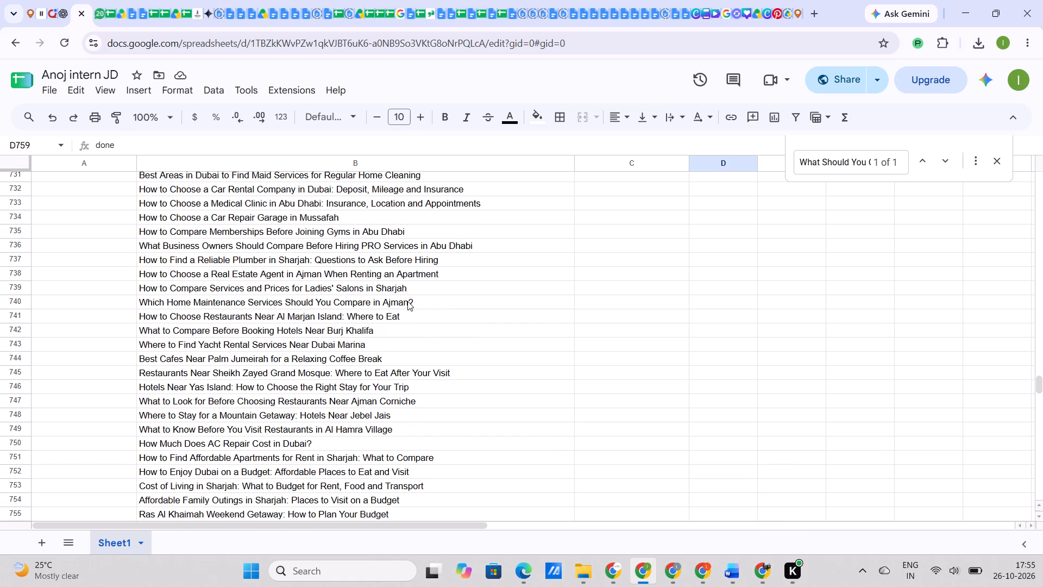
pyautogui.scroll(3, 407, 298)
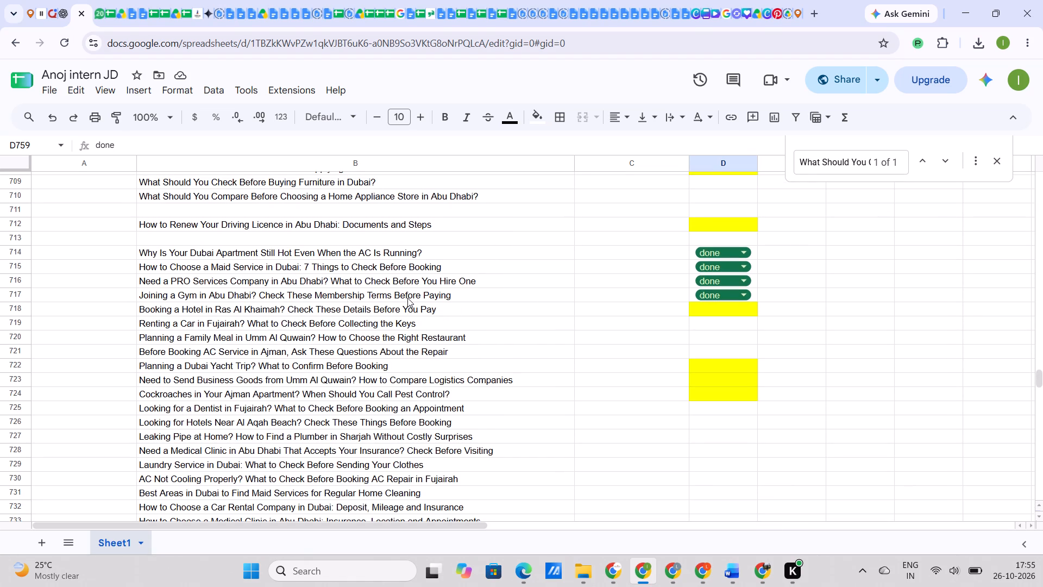
pyautogui.scroll(1, 407, 298)
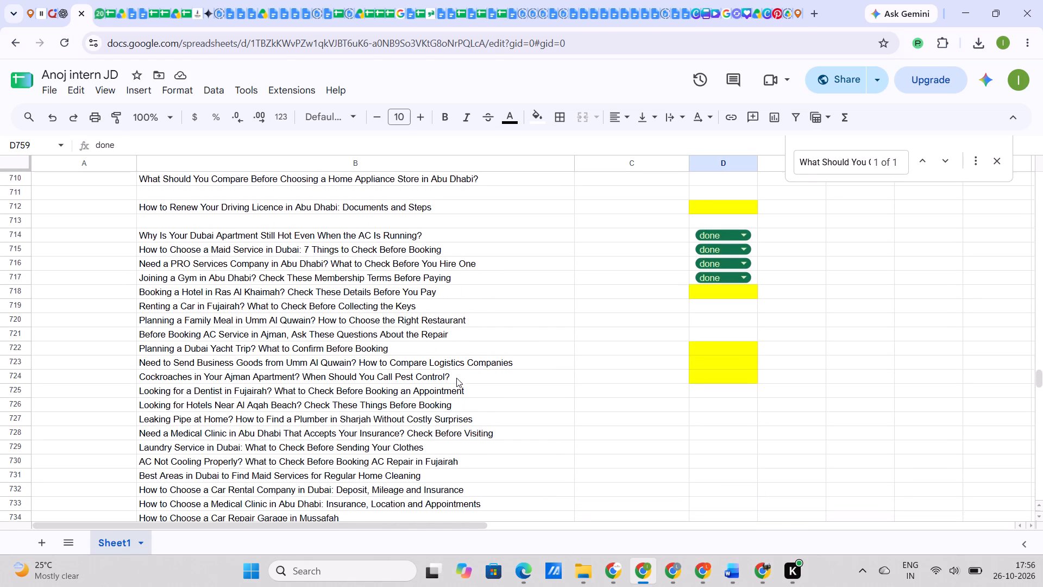
pyautogui.scroll(1, 456, 378)
pyautogui.click(475, 282)
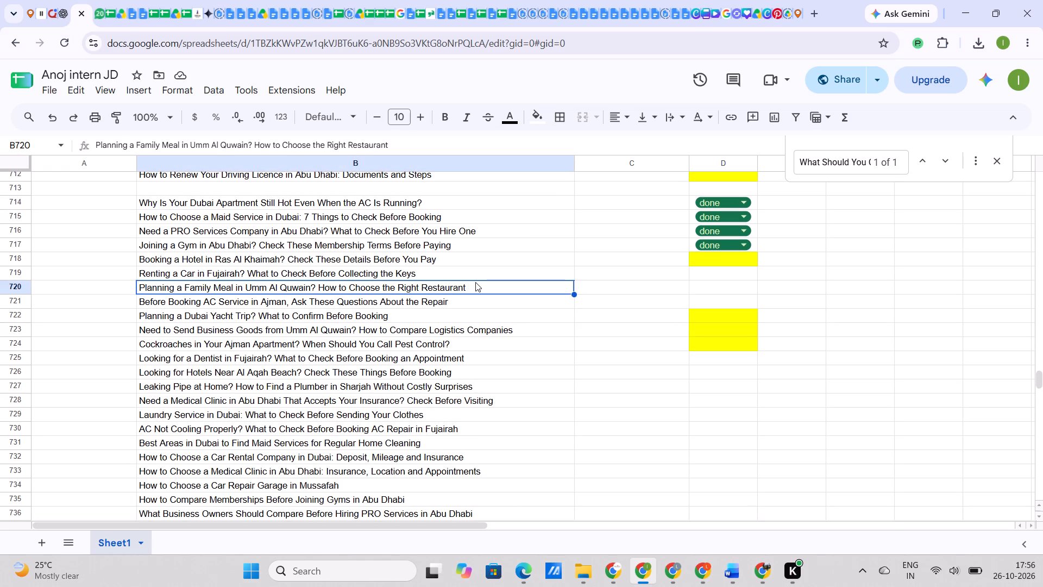
pyautogui.click(494, 372)
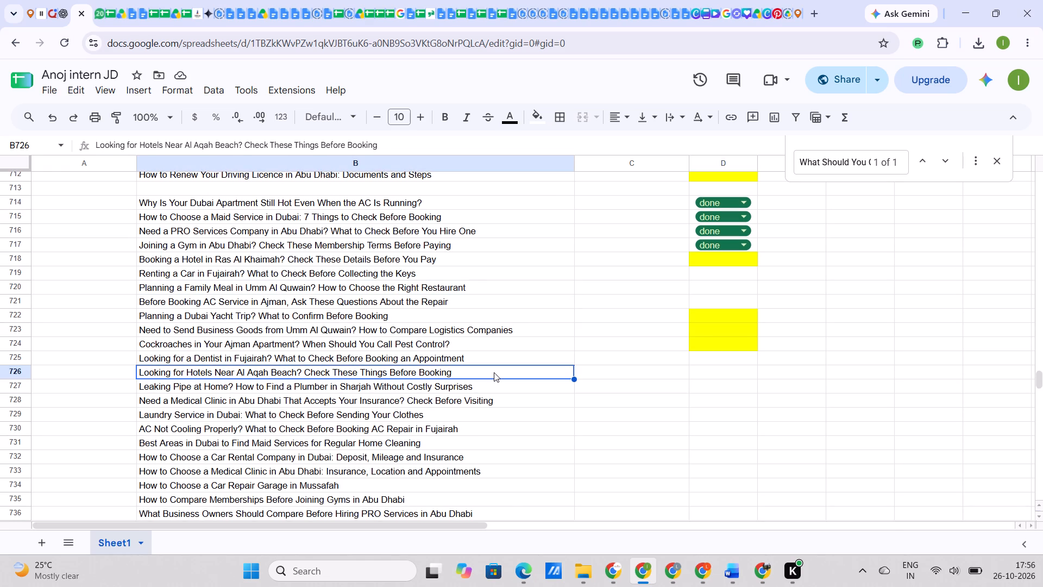
pyautogui.moveTo(496, 369); pyautogui.dragTo(510, 397)
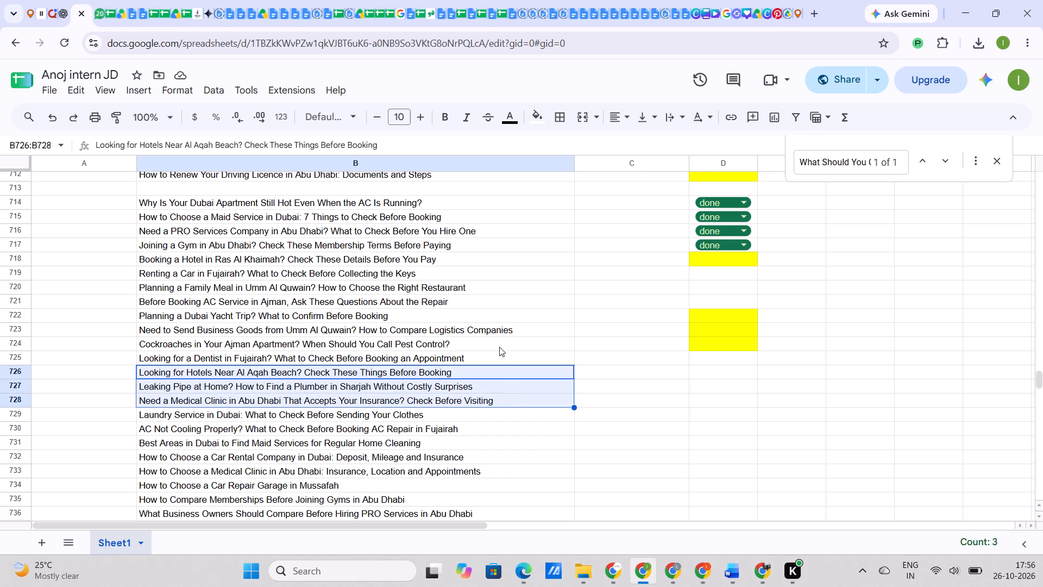
pyautogui.click(499, 347)
pyautogui.click(505, 354)
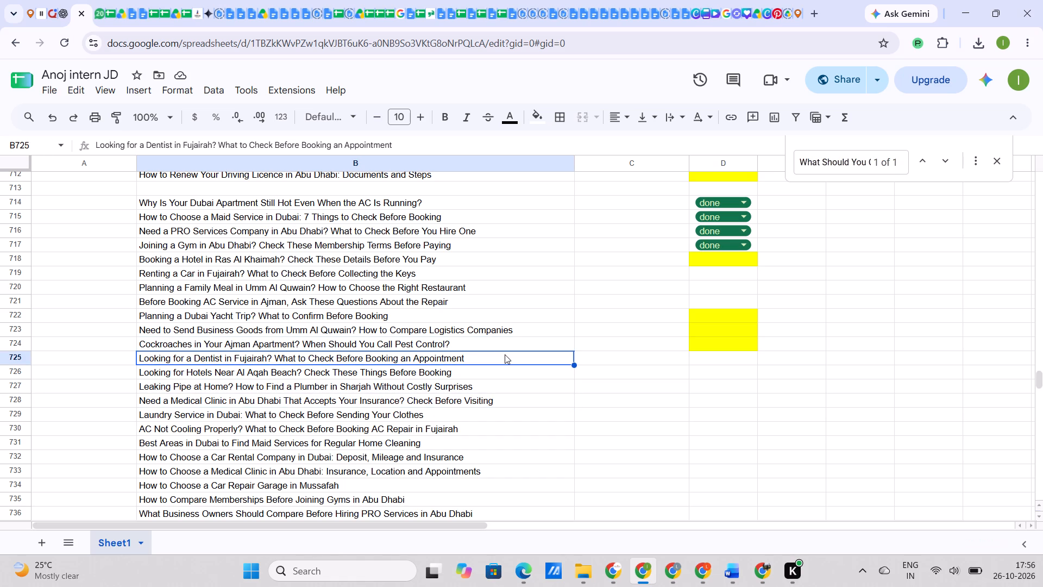
pyautogui.click(505, 354)
pyautogui.scroll(-1, 511, 373)
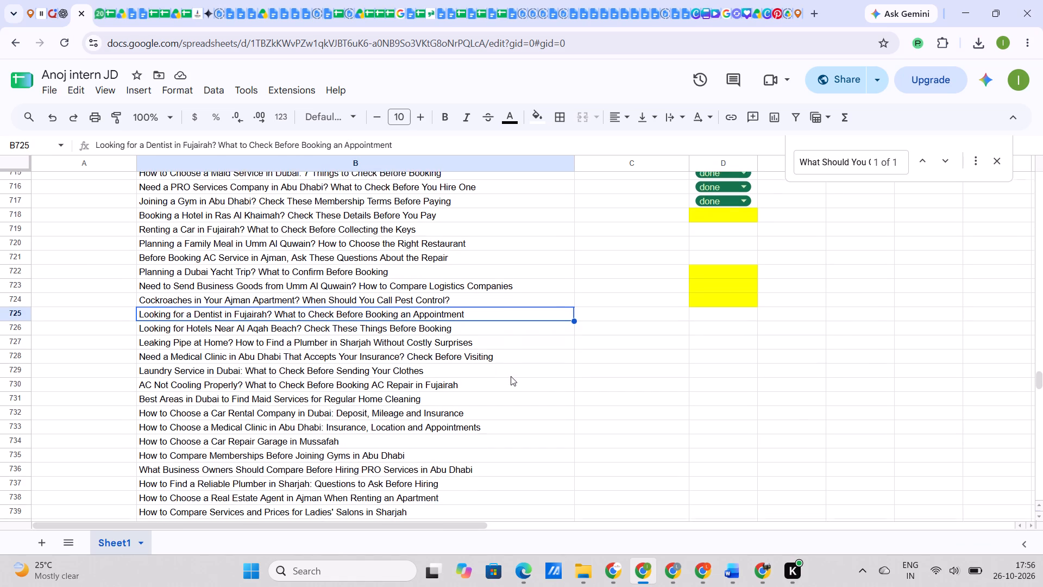
pyautogui.scroll(-2, 511, 376)
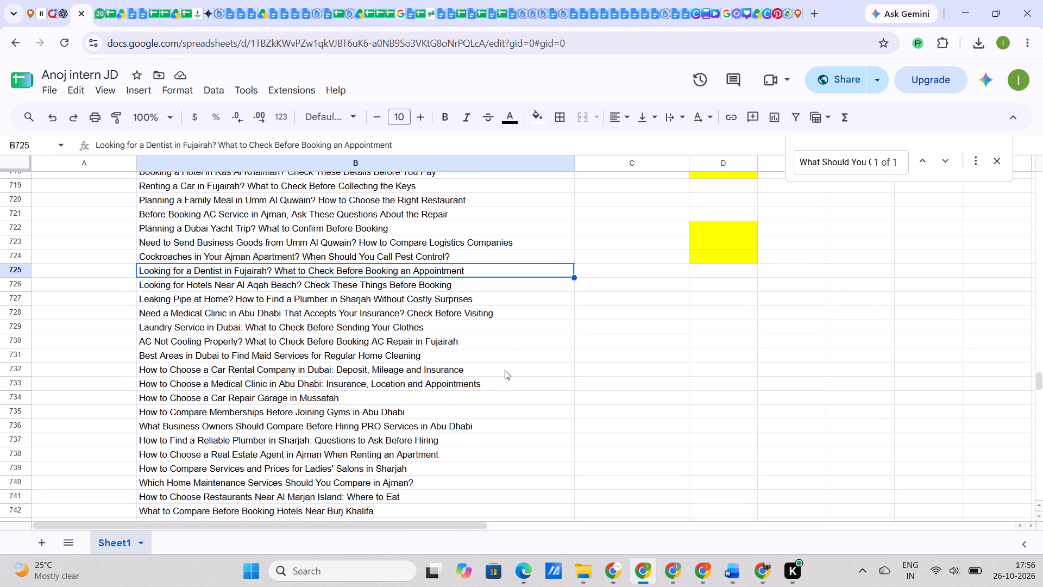
pyautogui.scroll(-6, 503, 369)
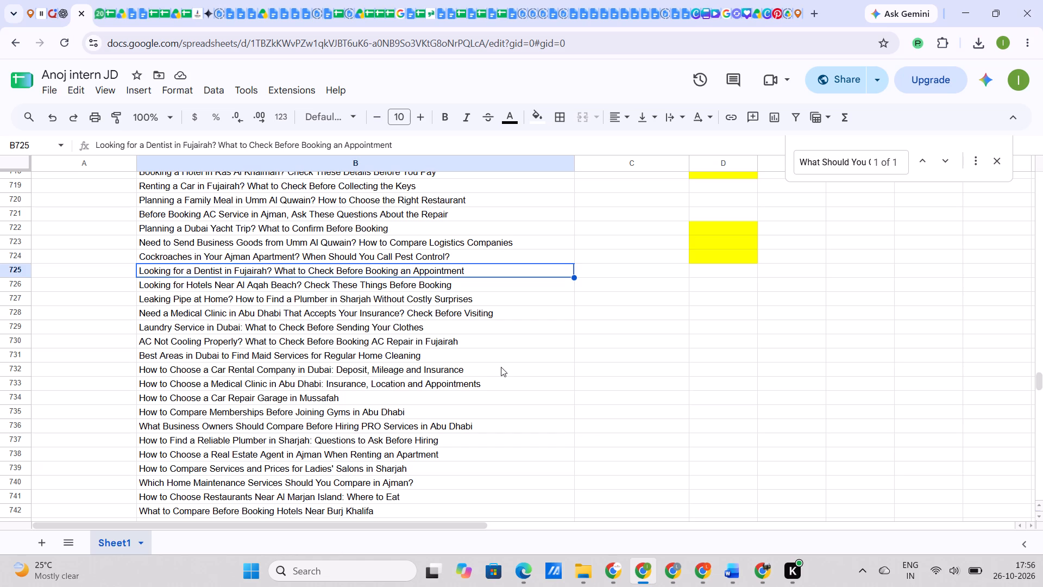
pyautogui.scroll(-1, 501, 367)
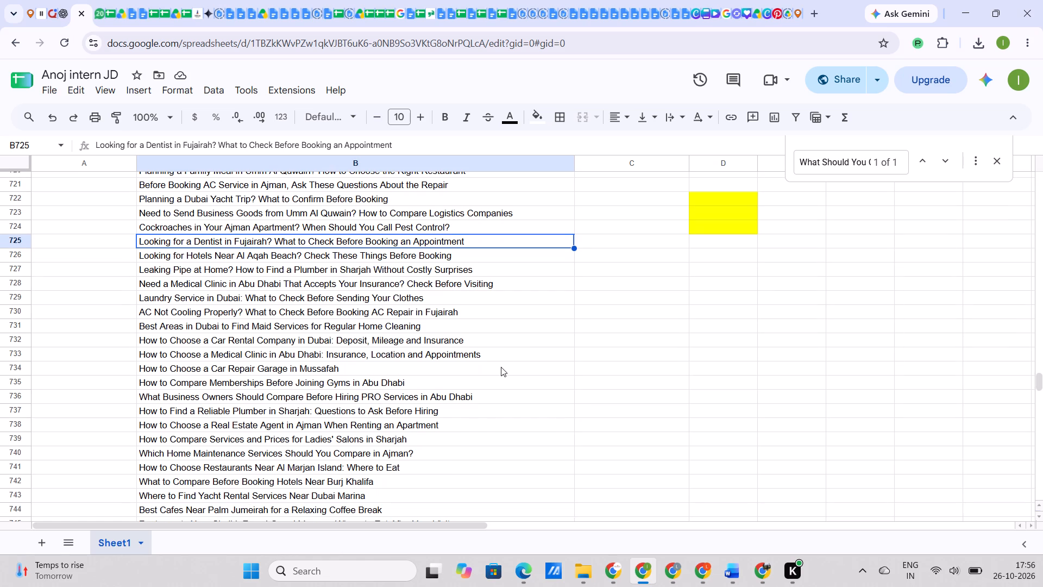
pyautogui.scroll(-1, 501, 367)
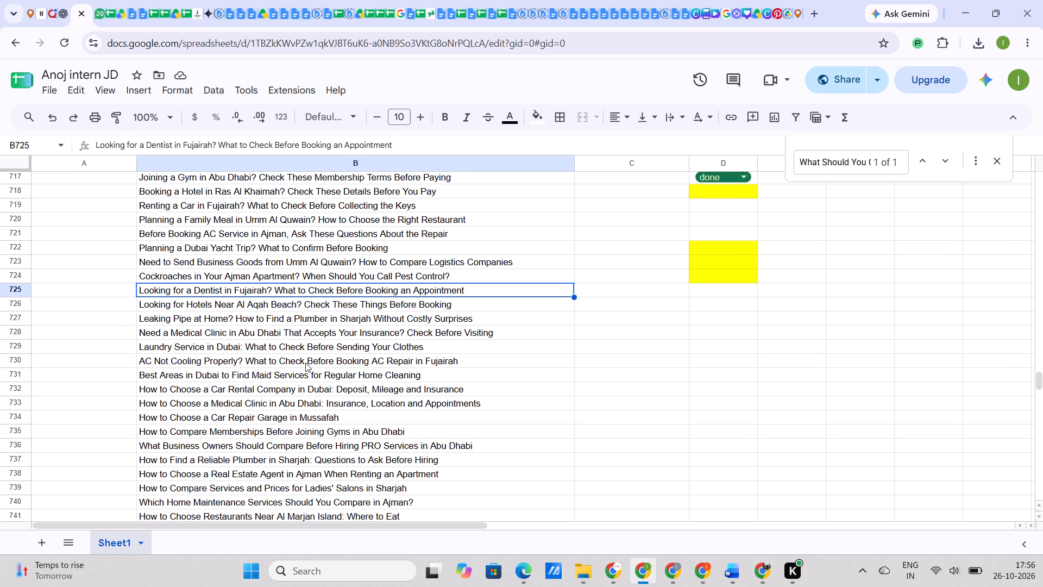
pyautogui.scroll(-1, 305, 363)
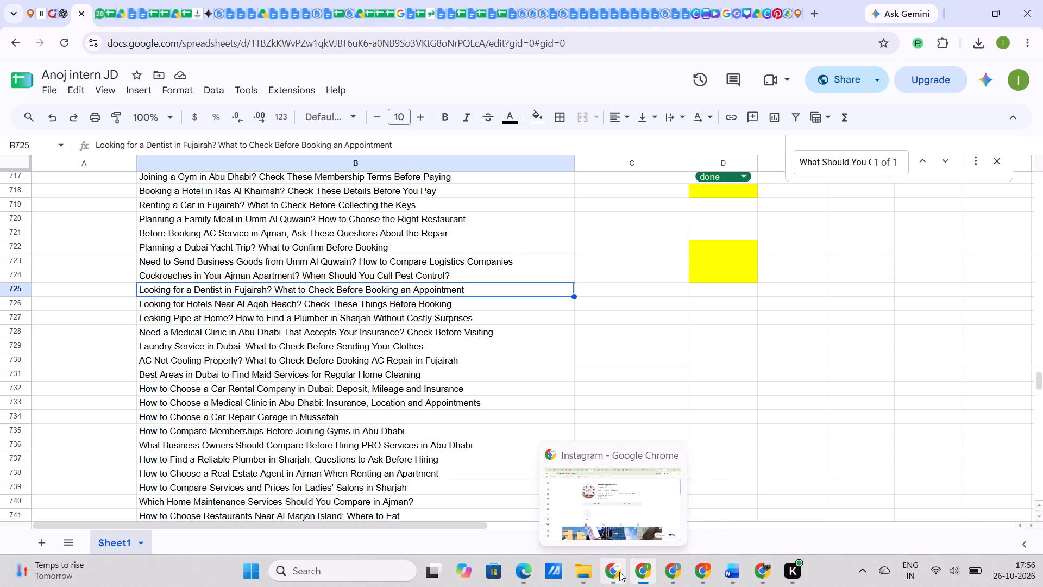
# Copy the "How Can a Tour Company Increase Bookings" blog title from the AddressGuru blogs dashboard and find it in the Google Sheet.
pyautogui.click(675, 577)
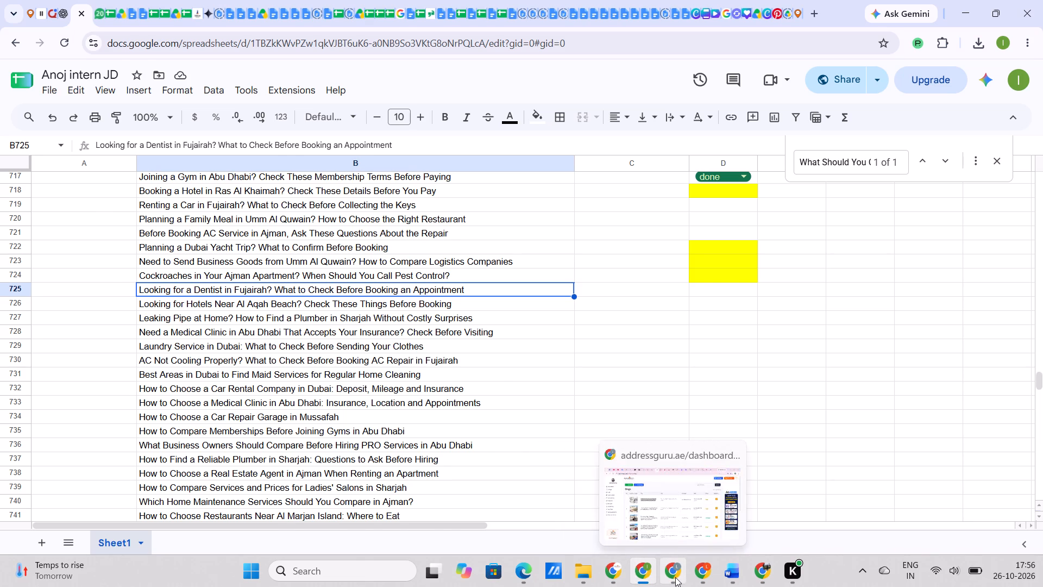
pyautogui.scroll(-1, 479, 387)
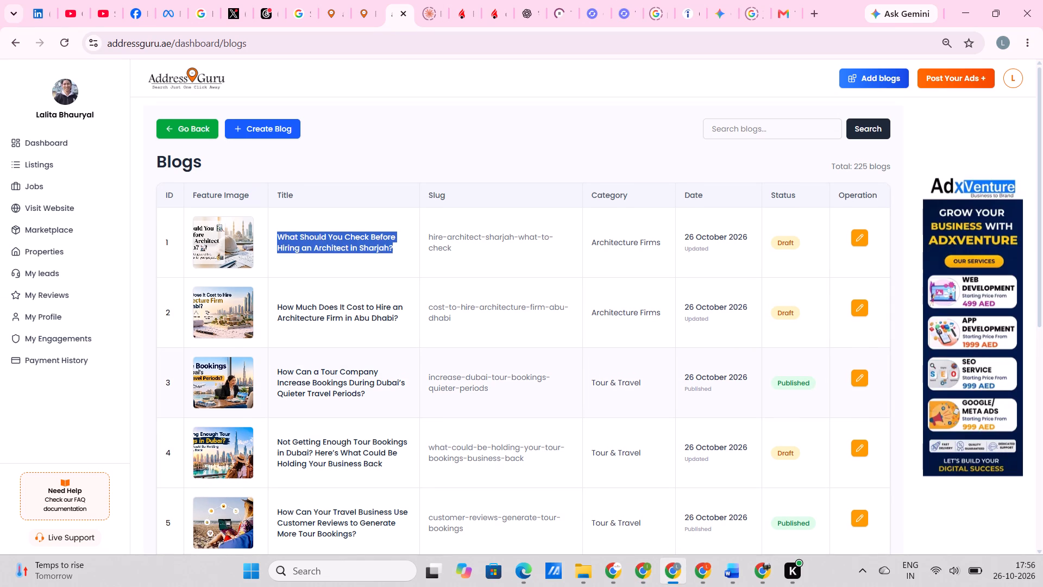
pyautogui.scroll(-1, 479, 387)
pyautogui.moveTo(278, 341); pyautogui.dragTo(369, 369)
pyautogui.hotkey('ctrl', 'c')
pyautogui.click(640, 572)
pyautogui.hotkey('ctrl', 'f')
pyautogui.hotkey('ctrl', 'v')
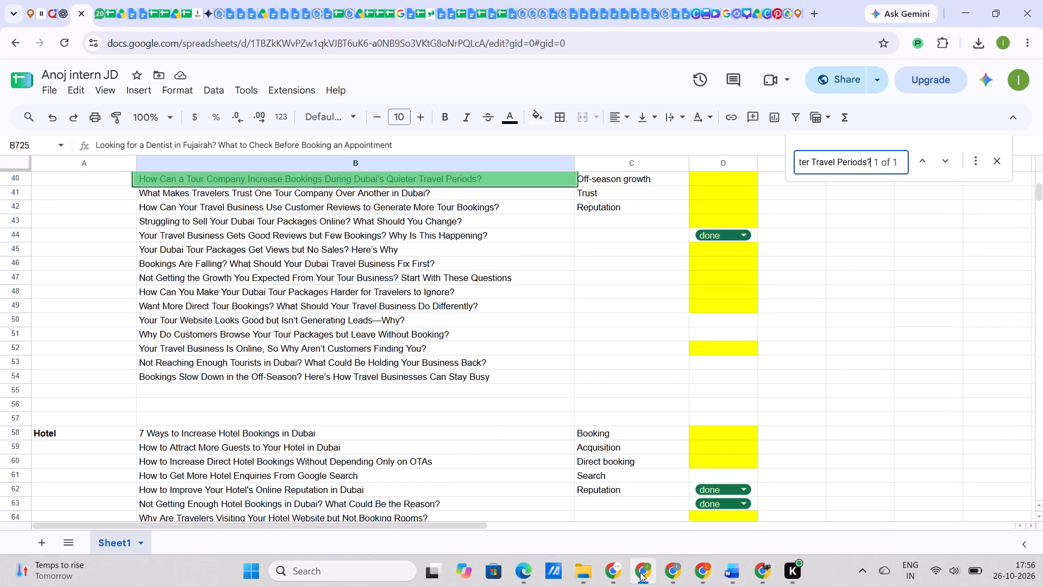
# Copy the done status from row 44 into column D of the found quieter travel periods title in row 40.
pyautogui.click(690, 233)
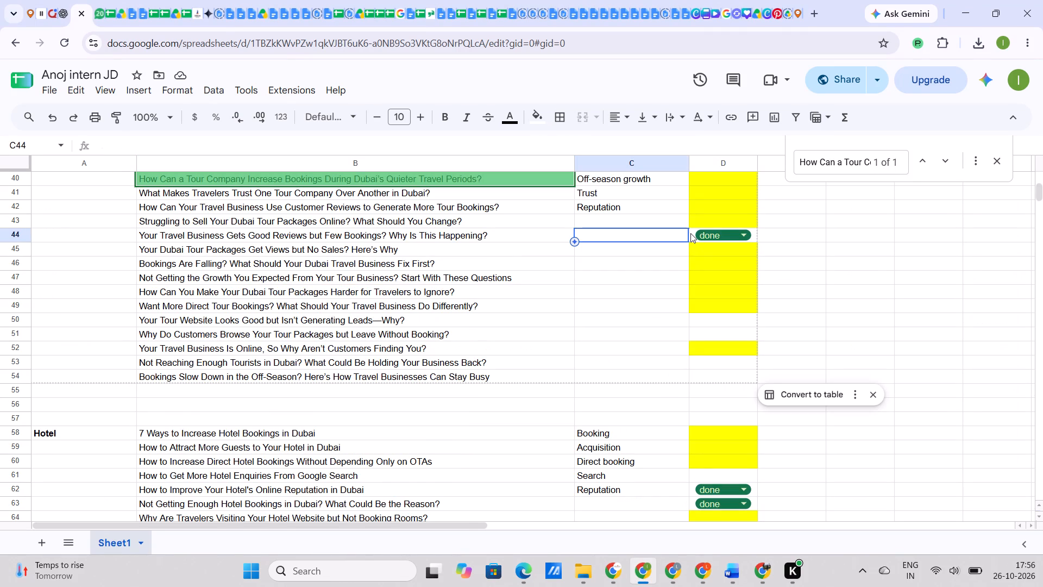
pyautogui.press('Right')
pyautogui.hotkey('ctrl', 'c')
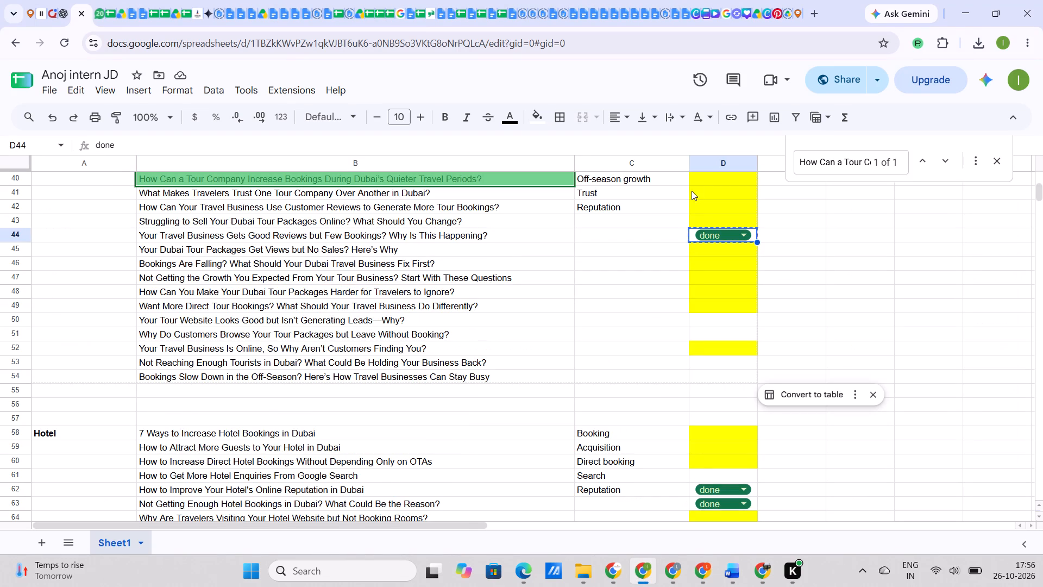
pyautogui.click(698, 176)
pyautogui.hotkey('ctrl', 'v')
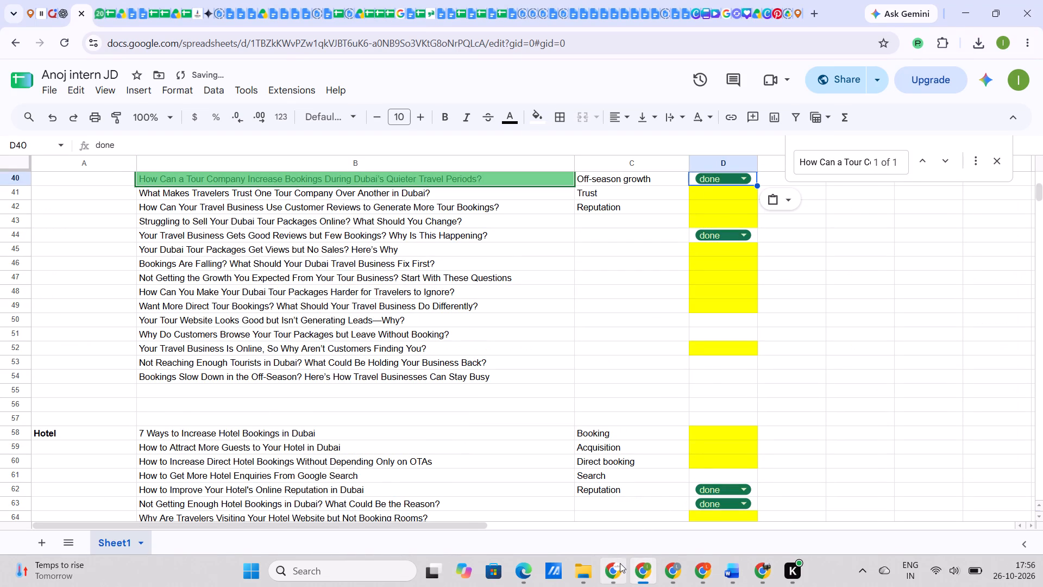
# Copy the fourth blog's title, "Not Getting Enough Tour Bookings in Dubai? Here's What Could Be Holding Your Business Back", from the AddressGuru blogs dashboard.
pyautogui.click(679, 570)
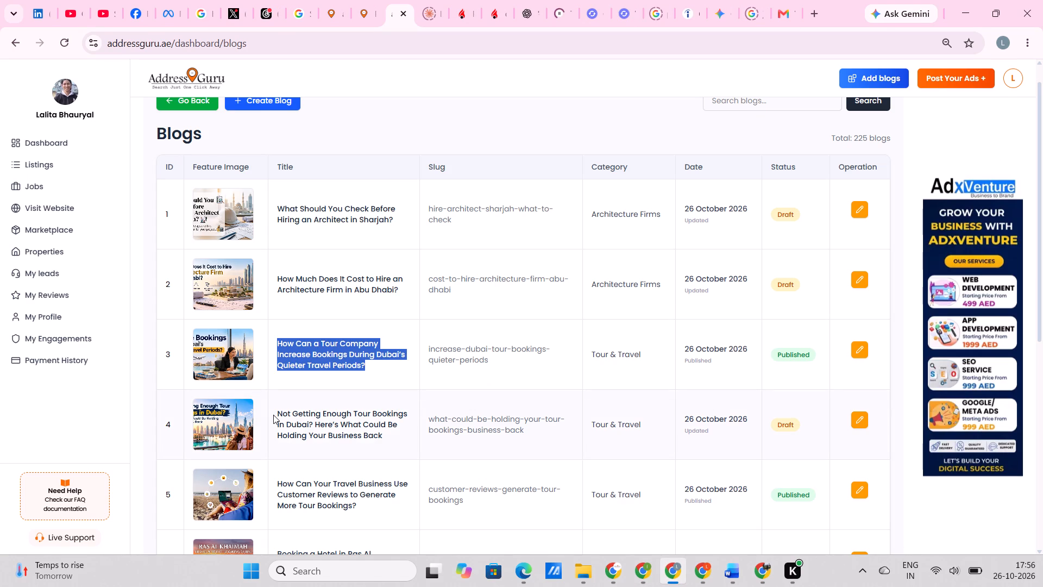
pyautogui.moveTo(273, 415); pyautogui.dragTo(381, 444)
pyautogui.hotkey('ctrl', 'c')
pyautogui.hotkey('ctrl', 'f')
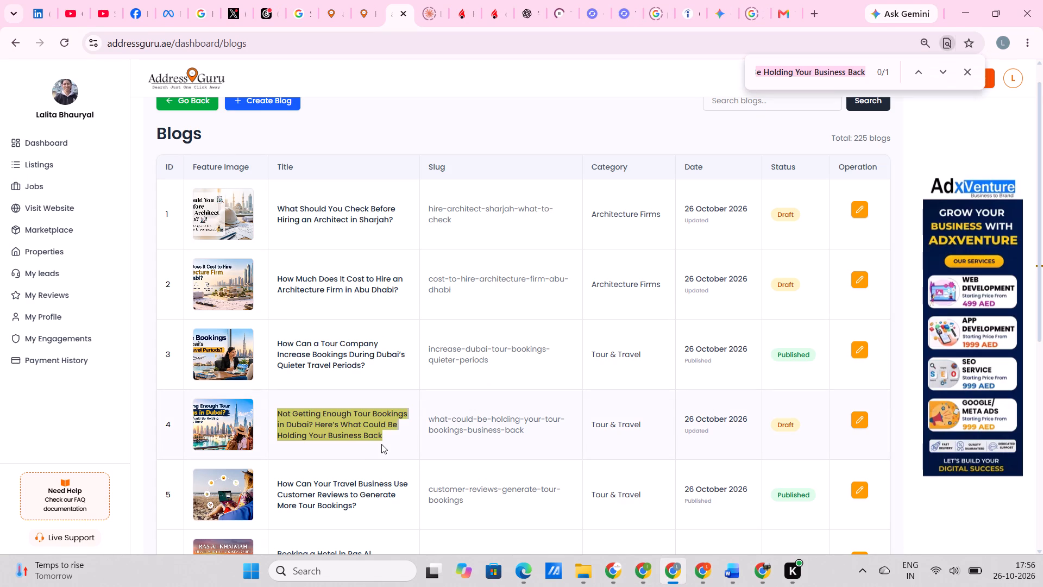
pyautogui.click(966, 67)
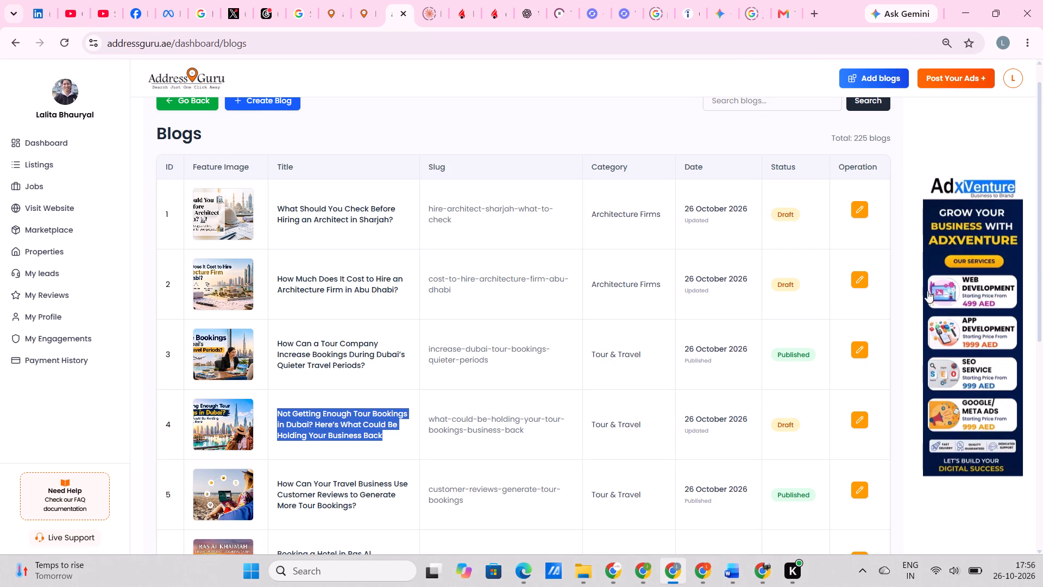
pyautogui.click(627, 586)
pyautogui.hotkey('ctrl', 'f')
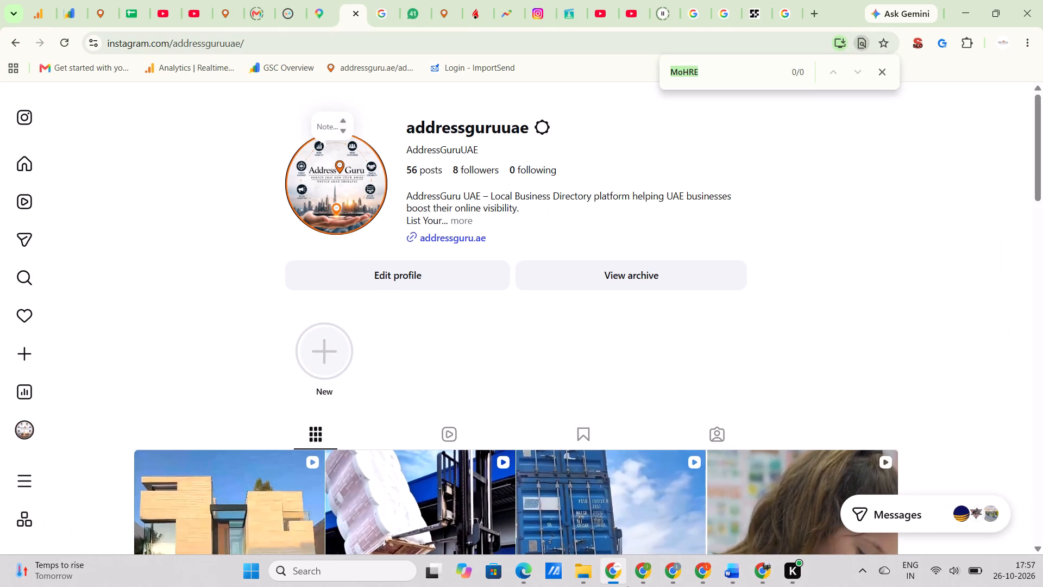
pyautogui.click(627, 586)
# Find the copied title in the Google Sheet and copy the done status from row 28 into its column D cell in row 27.
pyautogui.click(648, 583)
pyautogui.hotkey('ctrl', 'f')
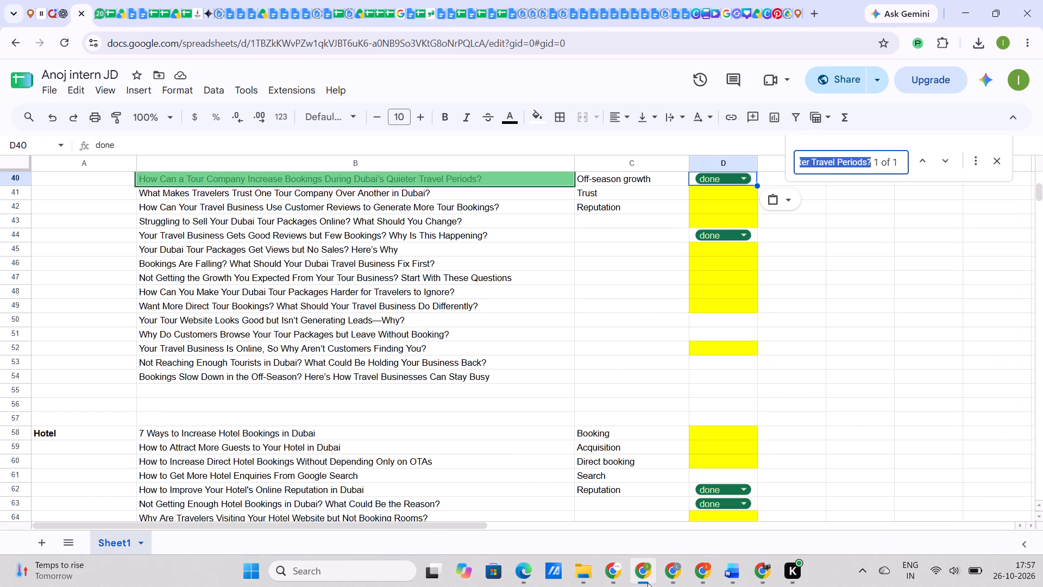
pyautogui.hotkey('ctrl', 'v')
pyautogui.click(692, 195)
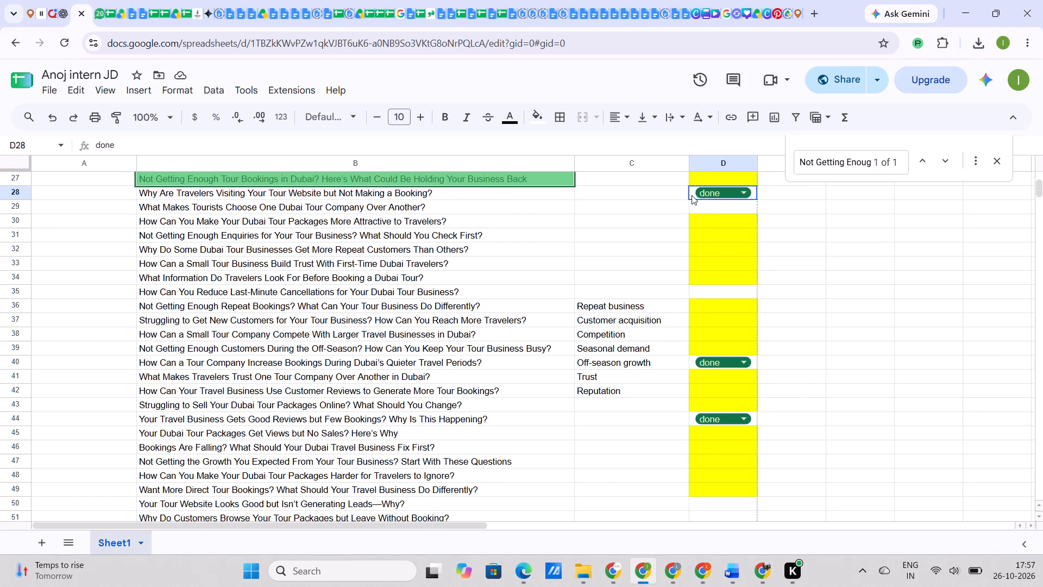
pyautogui.hotkey('ctrl', 'c')
pyautogui.press('Up')
pyautogui.hotkey('ctrl', 'v')
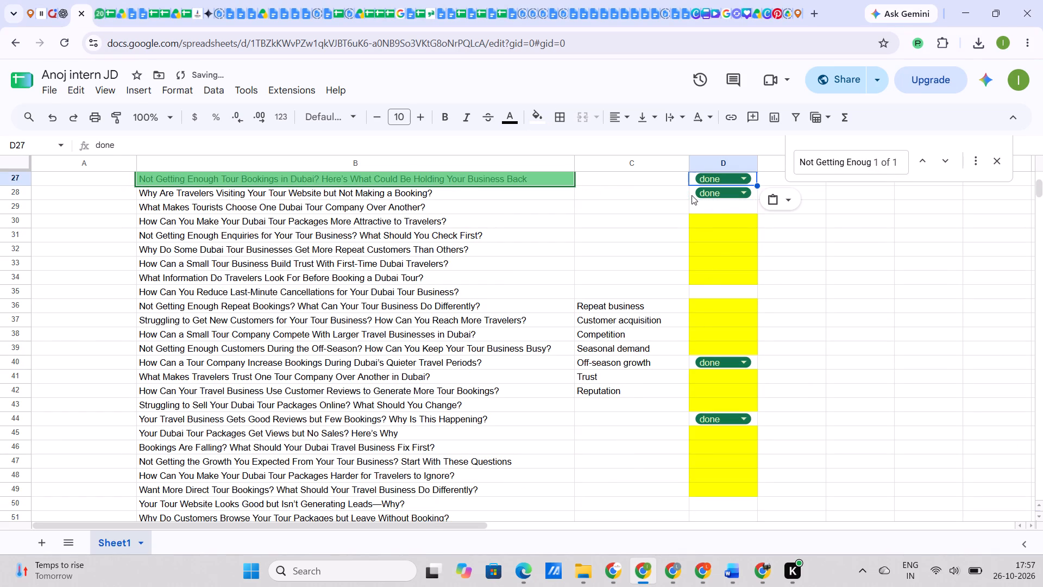
# Copy the fifth blog's title, "How Can Your Travel Business Use Customer Reviews to Generate More Tour Bookings?", from the AddressGuru blogs dashboard.
pyautogui.click(680, 571)
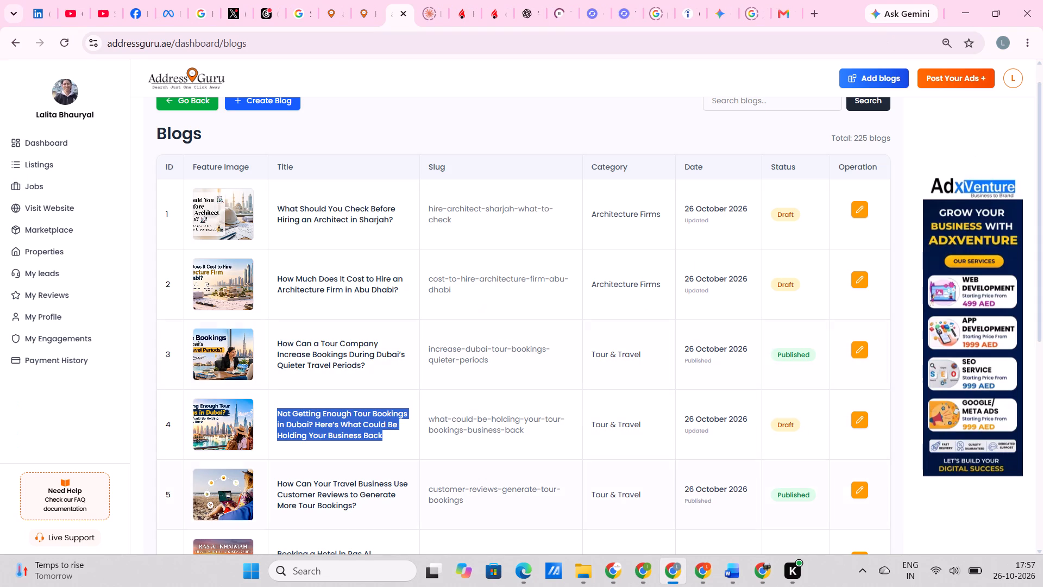
pyautogui.moveTo(263, 482); pyautogui.dragTo(356, 503)
pyautogui.click(370, 510)
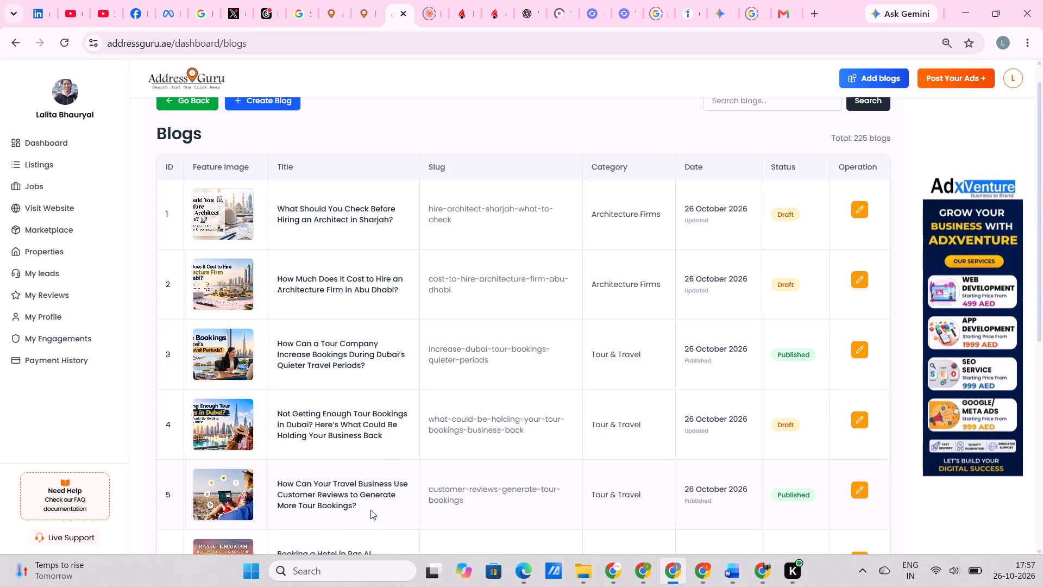
pyautogui.moveTo(370, 510); pyautogui.dragTo(276, 472)
pyautogui.hotkey('ctrl', 'c')
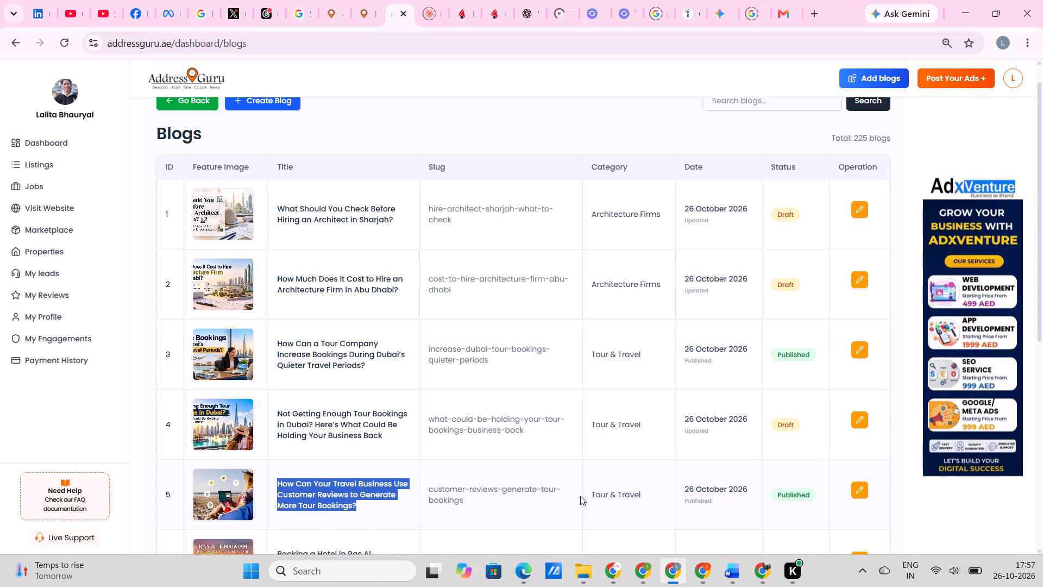
# Find the copied customer reviews title in the Google Sheet and copy the done status from row 40 into its column D cell in row 42.
pyautogui.click(638, 570)
pyautogui.hotkey('ctrl', 'f')
pyautogui.hotkey('ctrl', 'v')
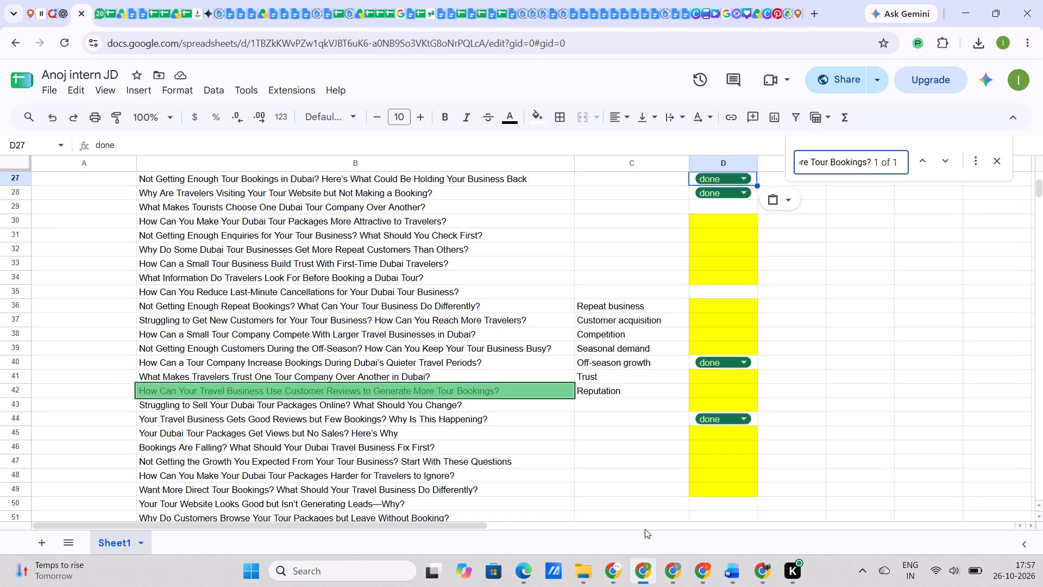
pyautogui.click(690, 361)
pyautogui.press('Right')
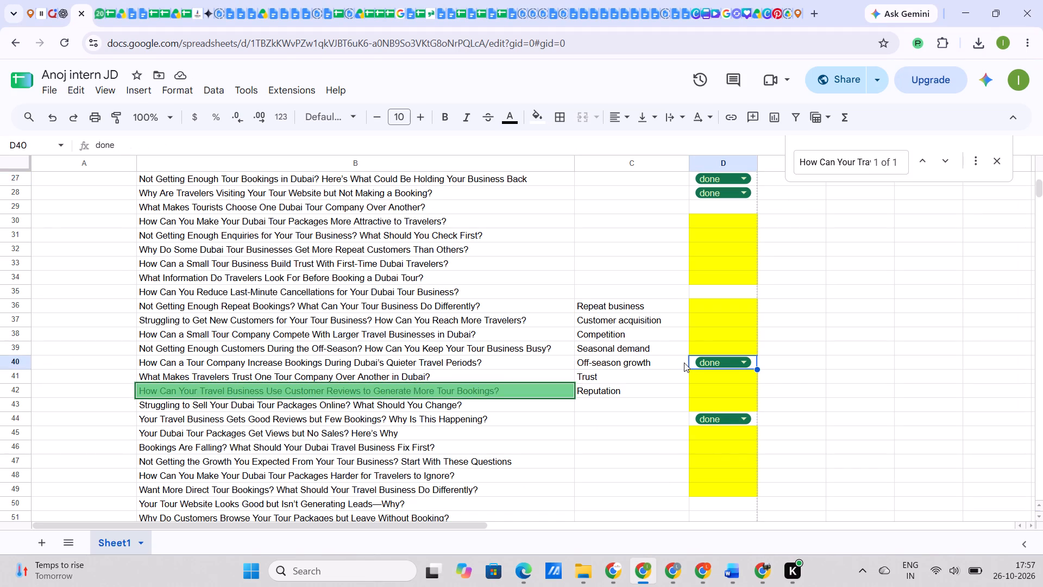
pyautogui.hotkey('ctrl', 'v')
pyautogui.hotkey('ctrl', 'z')
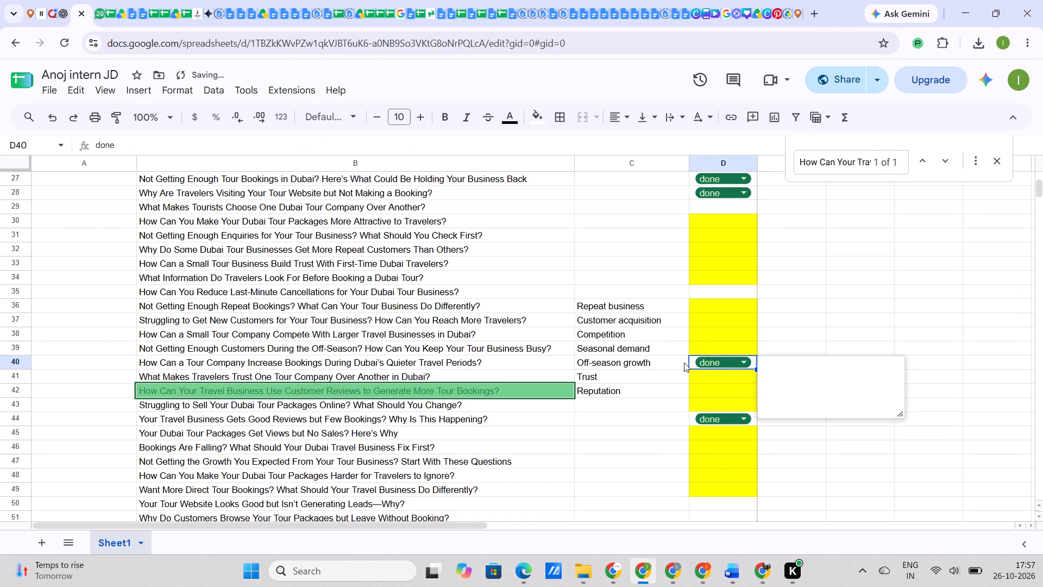
pyautogui.hotkey('ctrl', 'c')
pyautogui.click(696, 394)
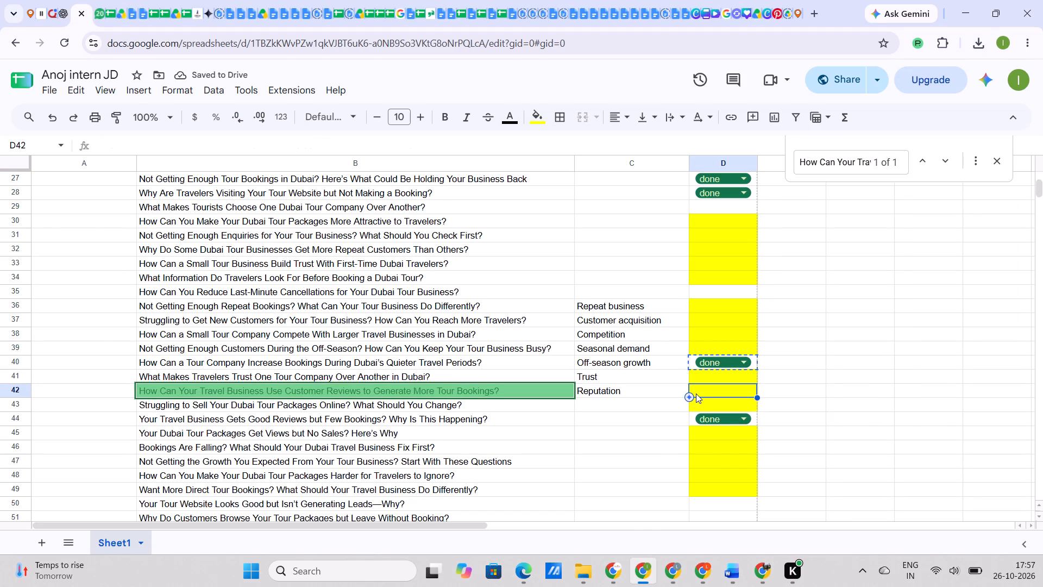
pyautogui.hotkey('ctrl', 'v')
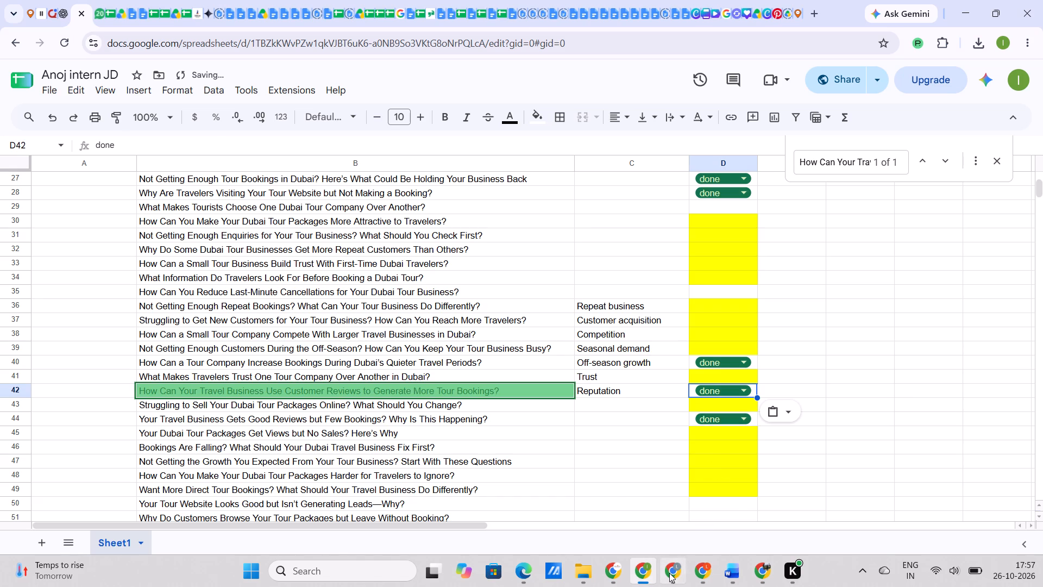
# Copy the sixth blog's title, "Booking a Hotel in Ras Al Khaimah? Check These Details Before You Pay", from the AddressGuru blogs dashboard.
pyautogui.click(669, 573)
pyautogui.scroll(-1, 396, 448)
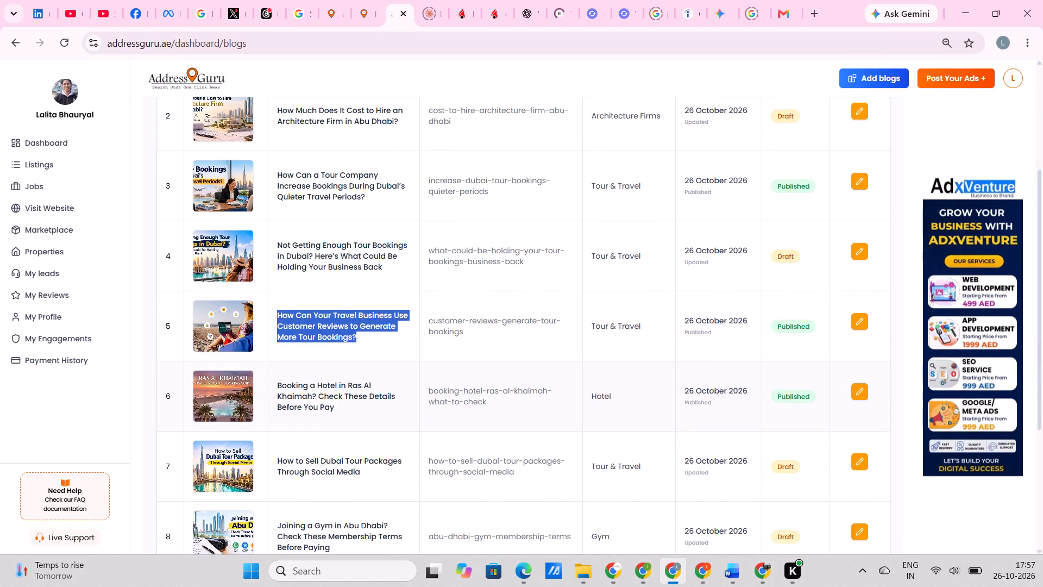
pyautogui.scroll(-1, 326, 404)
pyautogui.moveTo(272, 377); pyautogui.dragTo(343, 409)
pyautogui.hotkey('ctrl', 'c')
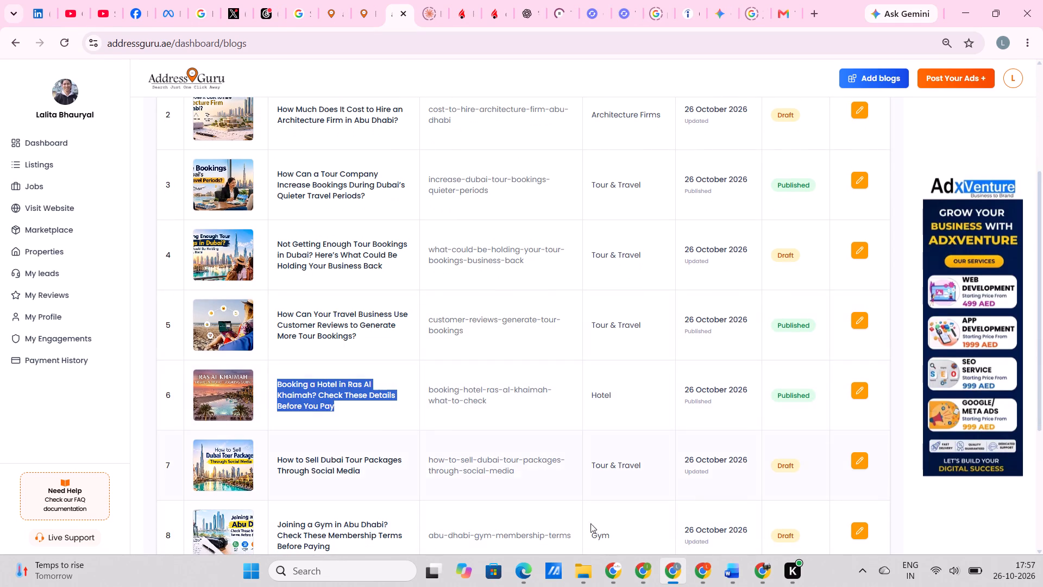
# Find the copied title in the Google Sheet and copy the done status from row 717 into its column D cell in row 718.
pyautogui.click(634, 572)
pyautogui.hotkey('ctrl', 'f')
pyautogui.hotkey('ctrl', 'v')
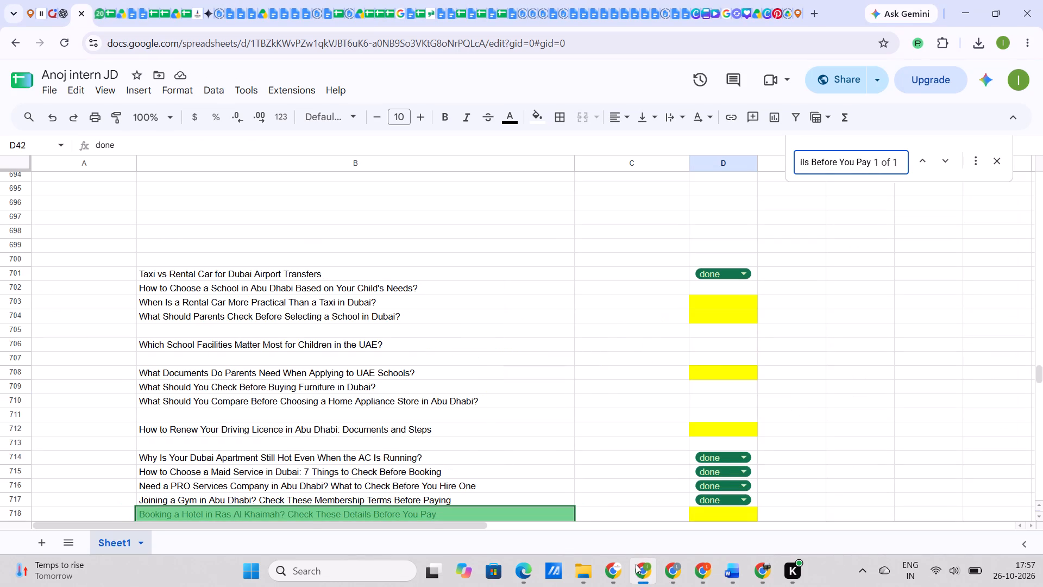
pyautogui.click(692, 502)
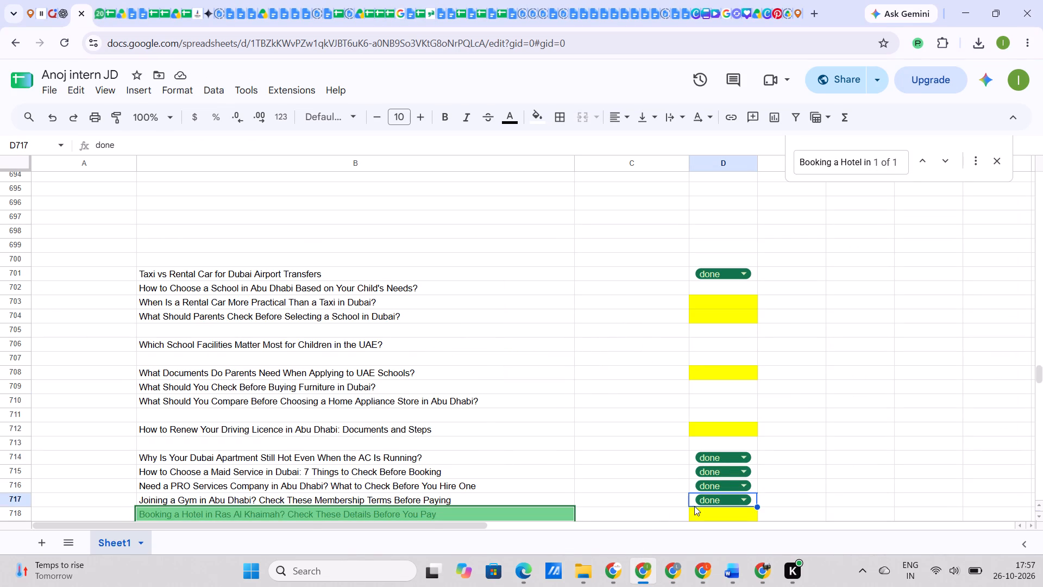
pyautogui.hotkey('ctrl', 'c')
pyautogui.press('Down')
pyautogui.hotkey('ctrl', 'v')
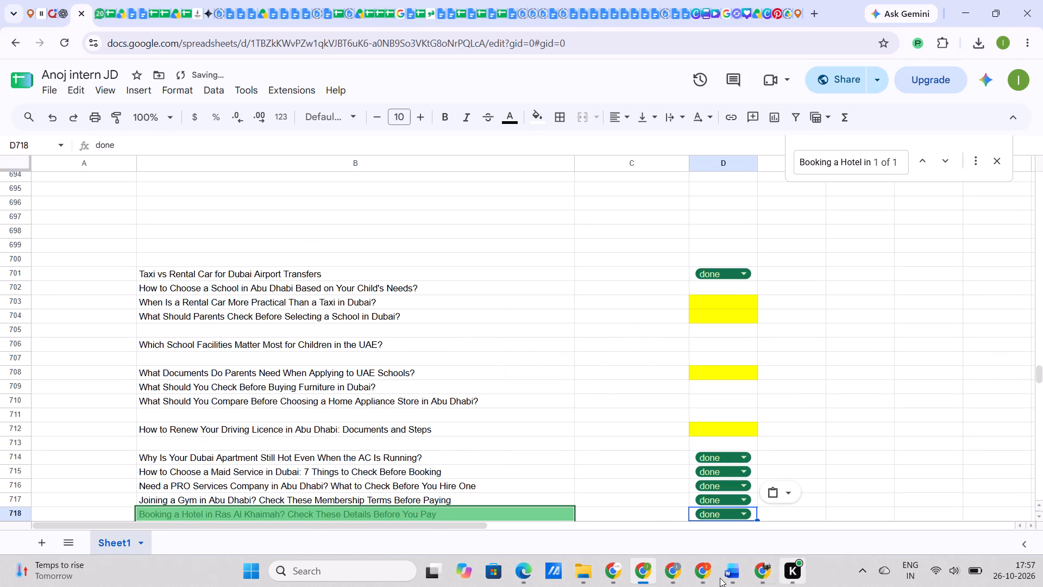
# Copy the seventh blog's title, "How to Sell Dubai Tour Packages Through Social Media", from the AddressGuru blogs dashboard.
pyautogui.click(674, 572)
pyautogui.moveTo(272, 459); pyautogui.dragTo(271, 460)
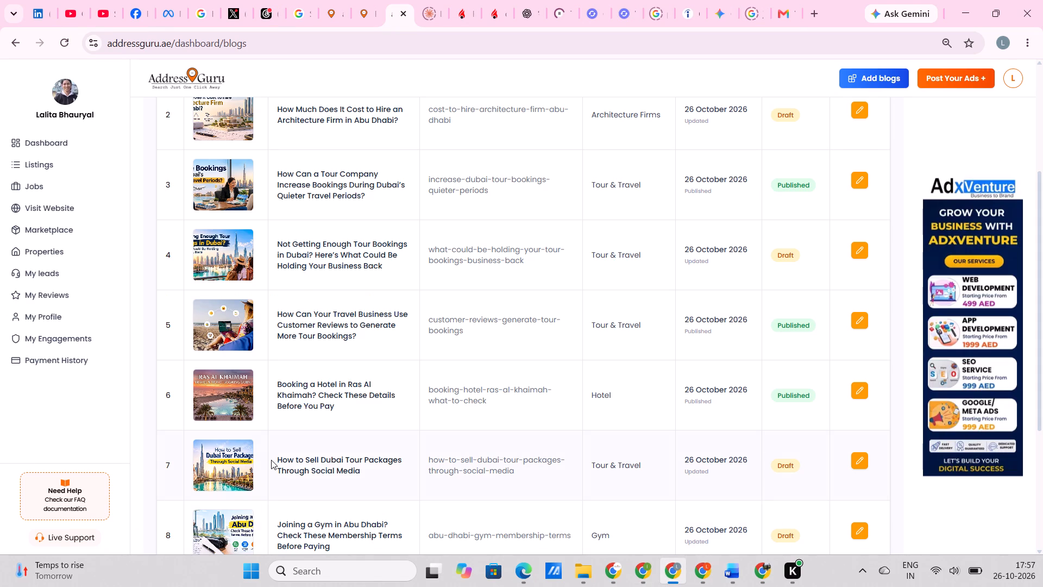
pyautogui.moveTo(271, 460); pyautogui.dragTo(358, 482)
pyautogui.hotkey('ctrl', 'c')
# Find the copied title in the Google Sheet and copy the done status from row 27 into its column D cell in row 26.
pyautogui.click(651, 574)
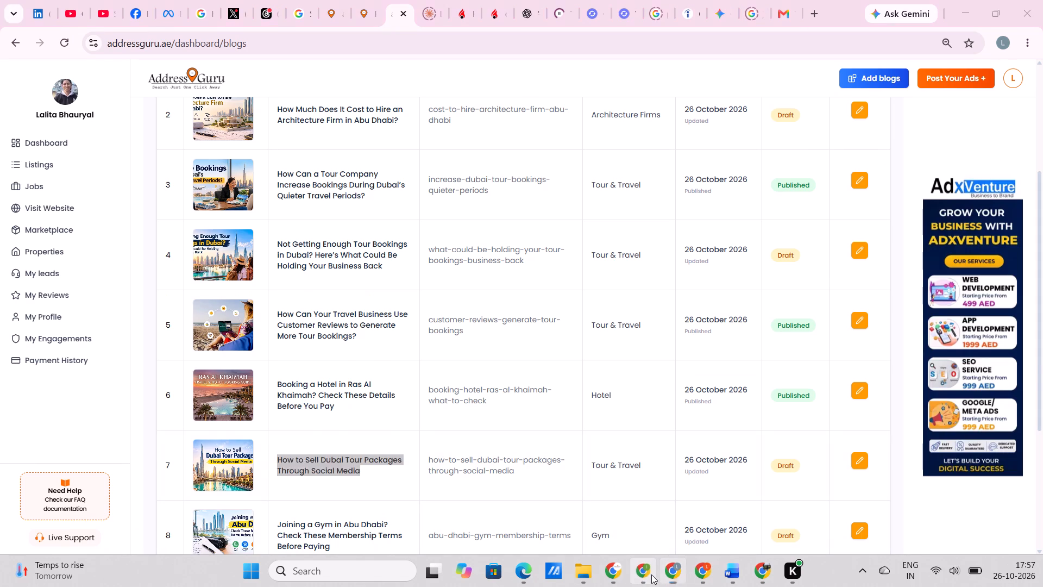
pyautogui.hotkey('ctrl', 'f')
pyautogui.hotkey('ctrl', 'v')
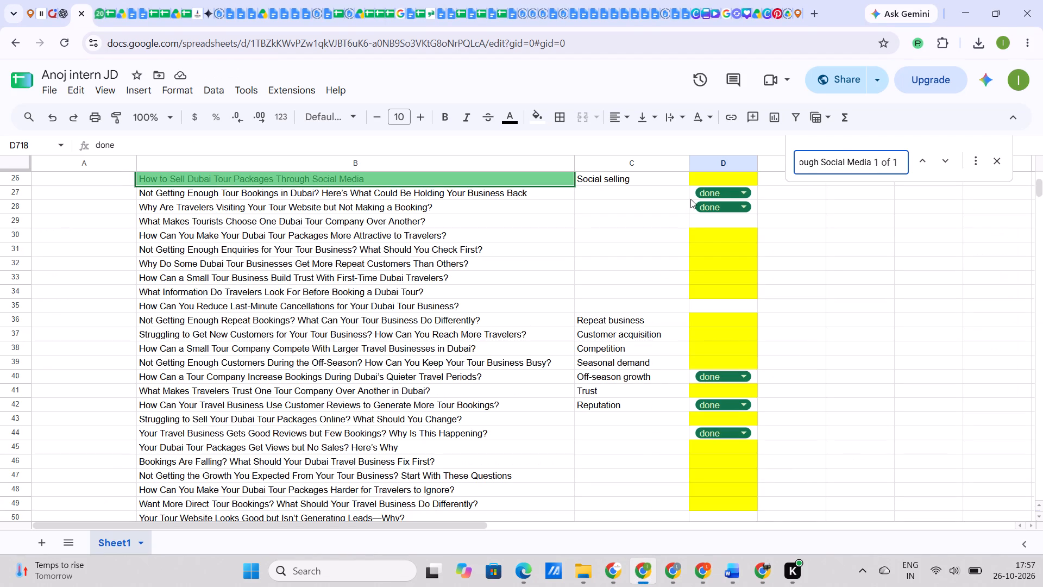
pyautogui.click(690, 192)
pyautogui.press('Right')
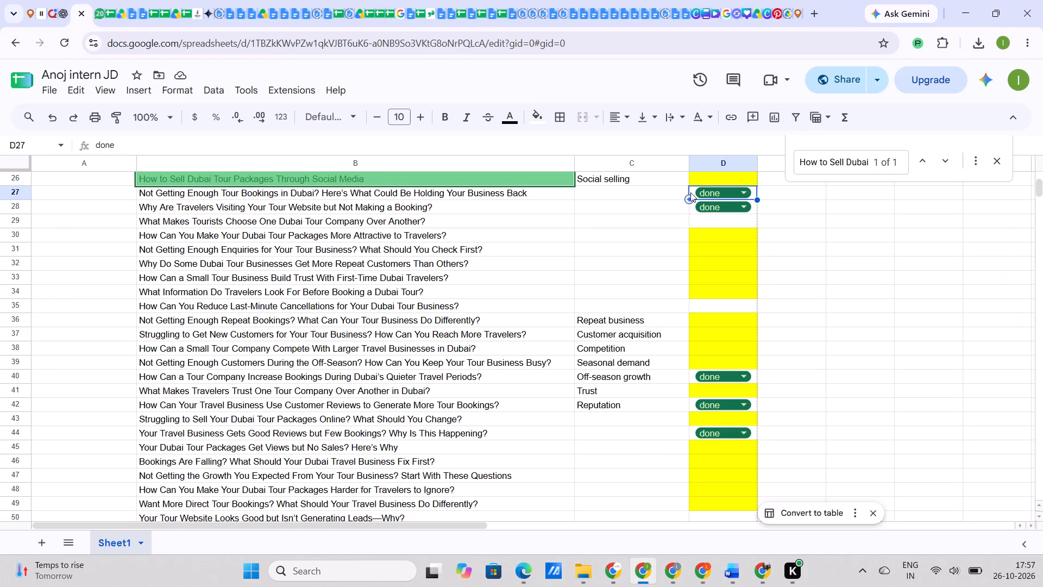
pyautogui.hotkey('ctrl', 'c')
pyautogui.press('Up')
pyautogui.hotkey('ctrl', 'v')
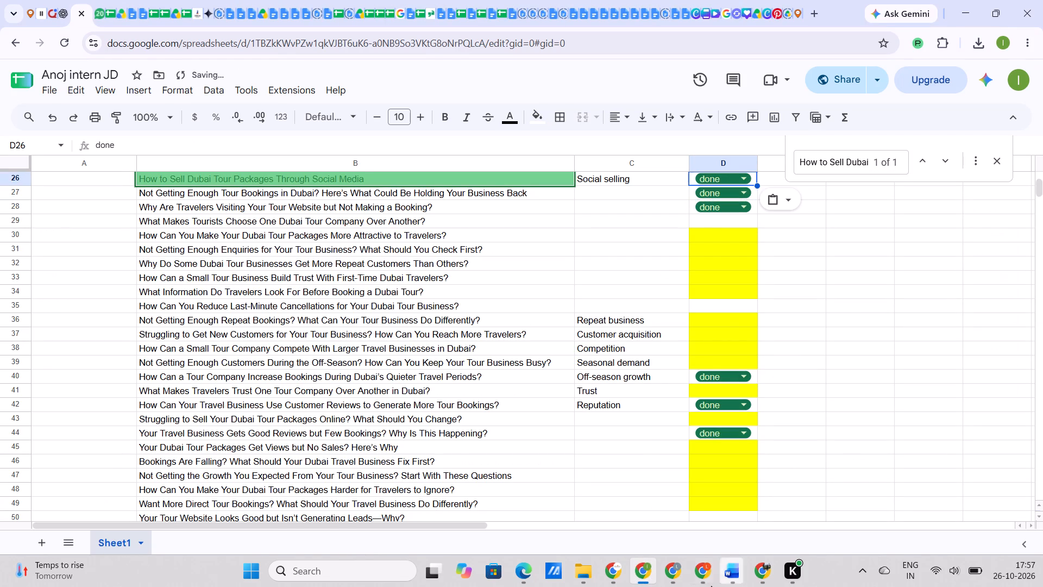
# Look up the eighth dashboard blog's title, "Joining a Gym in Abu Dhabi? Check These Membership Terms Before Paying", and its status in the Google Sheet.
pyautogui.click(676, 582)
pyautogui.scroll(-2, 406, 444)
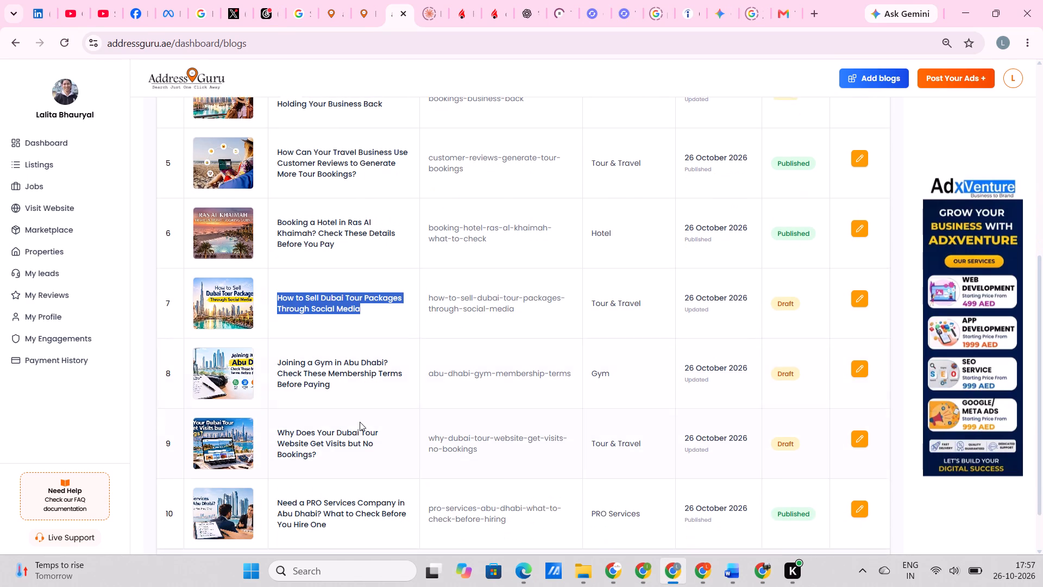
pyautogui.scroll(-1, 360, 422)
pyautogui.moveTo(276, 358); pyautogui.dragTo(337, 383)
pyautogui.hotkey('ctrl', 'c')
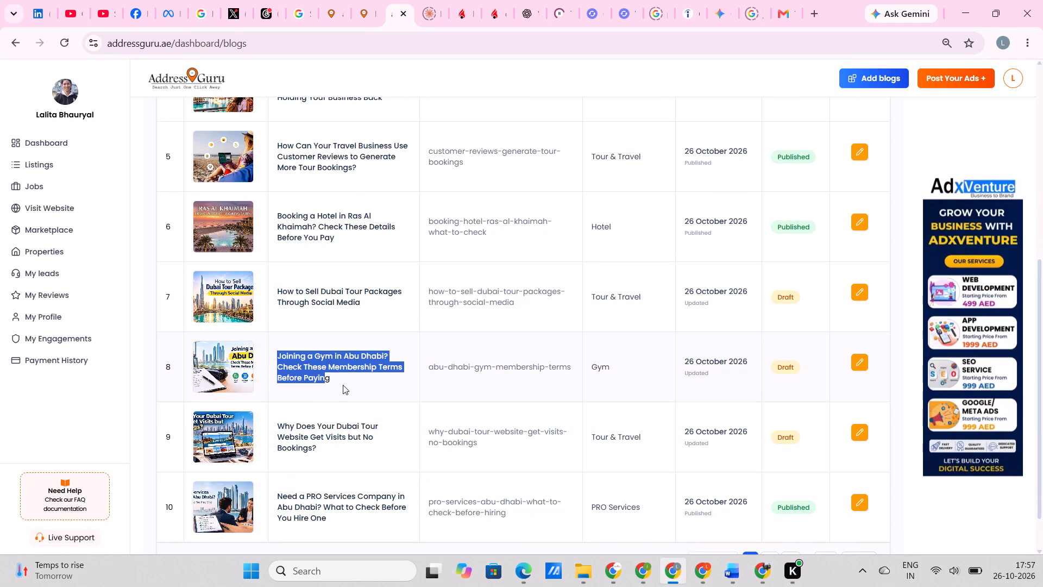
pyautogui.click(644, 586)
pyautogui.hotkey('ctrl', 'f')
pyautogui.hotkey('ctrl', 'v')
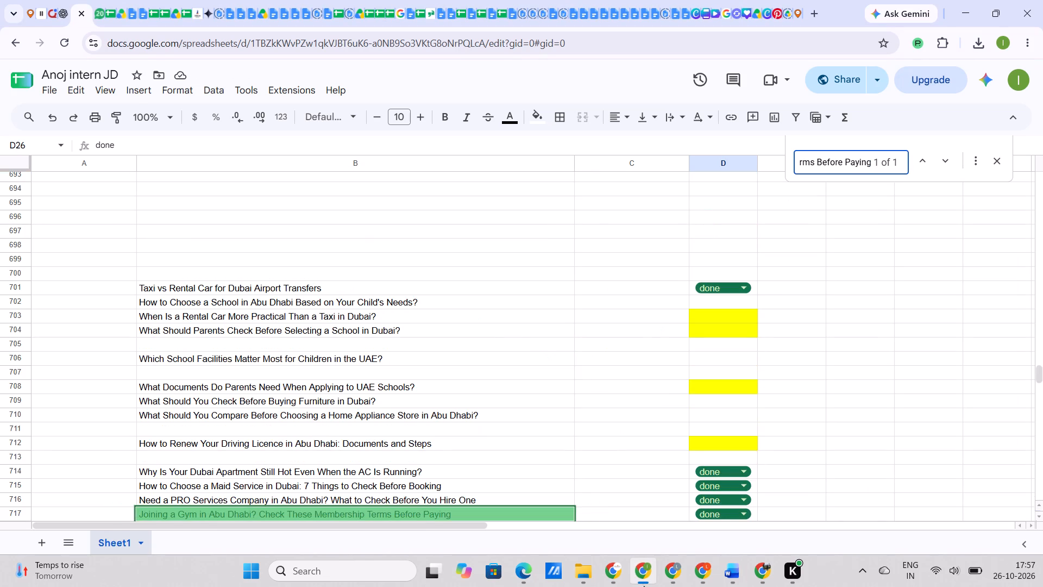
pyautogui.scroll(-1, 648, 481)
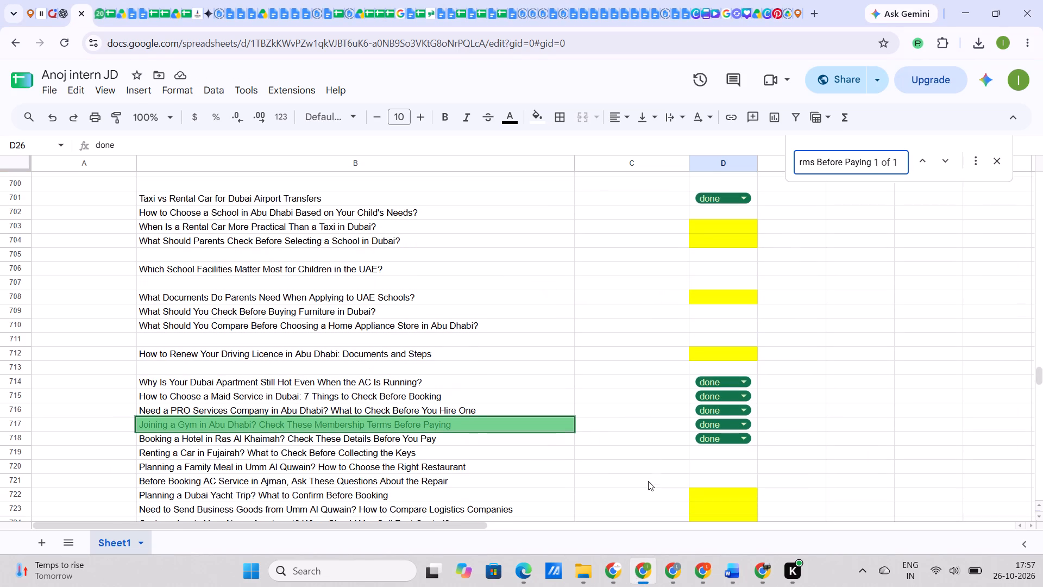
pyautogui.scroll(-1, 648, 481)
# Search the Google Sheet for the ninth dashboard blog's title, "Why Does Your Dubai Tour Website Get Visits but No Bookings?".
pyautogui.click(664, 570)
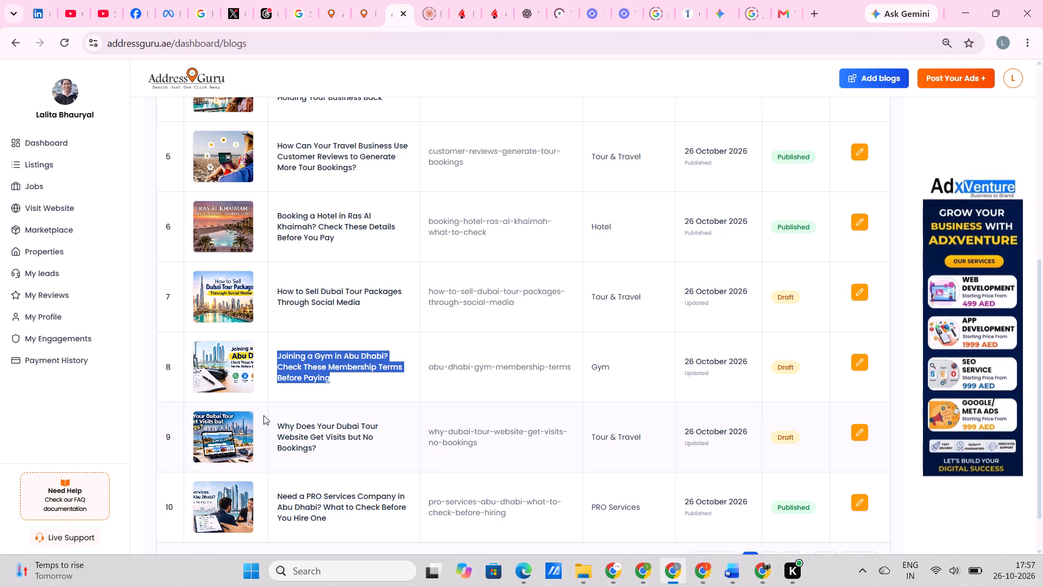
pyautogui.moveTo(274, 422); pyautogui.dragTo(330, 454)
pyautogui.hotkey('ctrl', 'c')
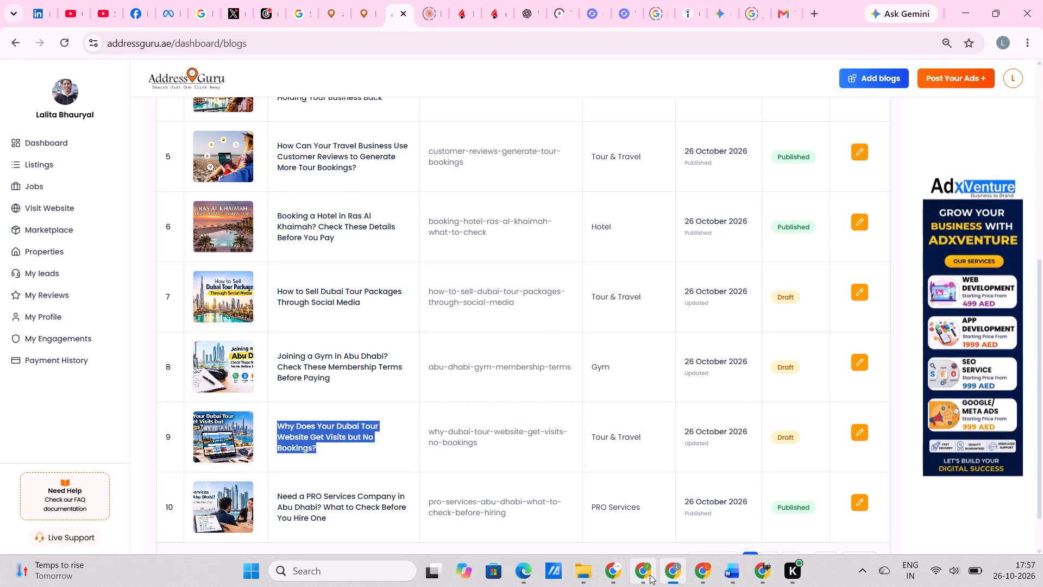
pyautogui.click(650, 574)
pyautogui.hotkey('ctrl', 'f')
pyautogui.hotkey('ctrl', 'v')
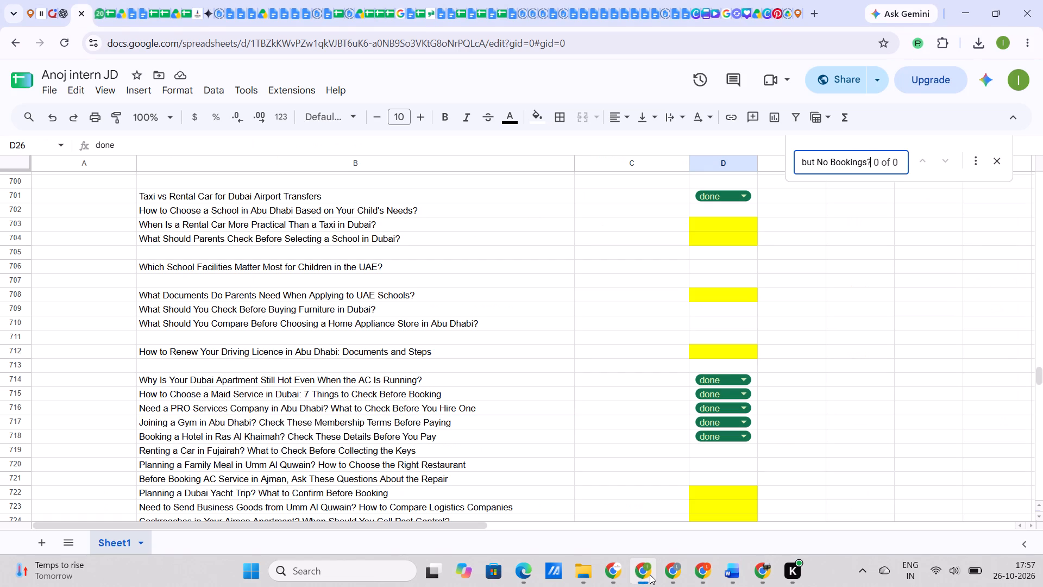
# Shorten the searched title from its end to look for partial matches in the Google Sheet.
pyautogui.press('BackSpace')
pyautogui.press('BackSpace')
pyautogui.press('BackSpace')
pyautogui.press('BackSpace')
pyautogui.press('BackSpace')
pyautogui.press('BackSpace')
pyautogui.press('BackSpace')
pyautogui.press('BackSpace')
pyautogui.press('BackSpace')
pyautogui.press('BackSpace')
pyautogui.press('BackSpace')
pyautogui.press('BackSpace')
pyautogui.press('BackSpace')
pyautogui.press('BackSpace')
pyautogui.press('BackSpace')
pyautogui.press('BackSpace')
pyautogui.press('BackSpace')
pyautogui.press('BackSpace')
pyautogui.press('BackSpace')
pyautogui.press('BackSpace')
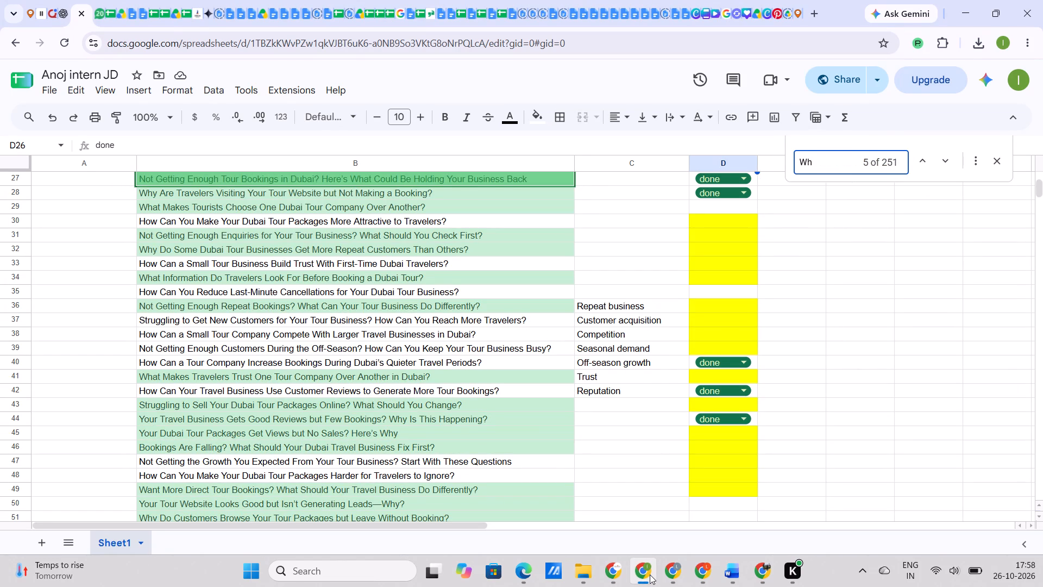
pyautogui.press('BackSpace')
pyautogui.press('BackSpace')
pyautogui.press('BackSpace')
pyautogui.press('BackSpace')
pyautogui.press('BackSpace')
pyautogui.press('BackSpace')
pyautogui.press('BackSpace')
pyautogui.click(650, 574)
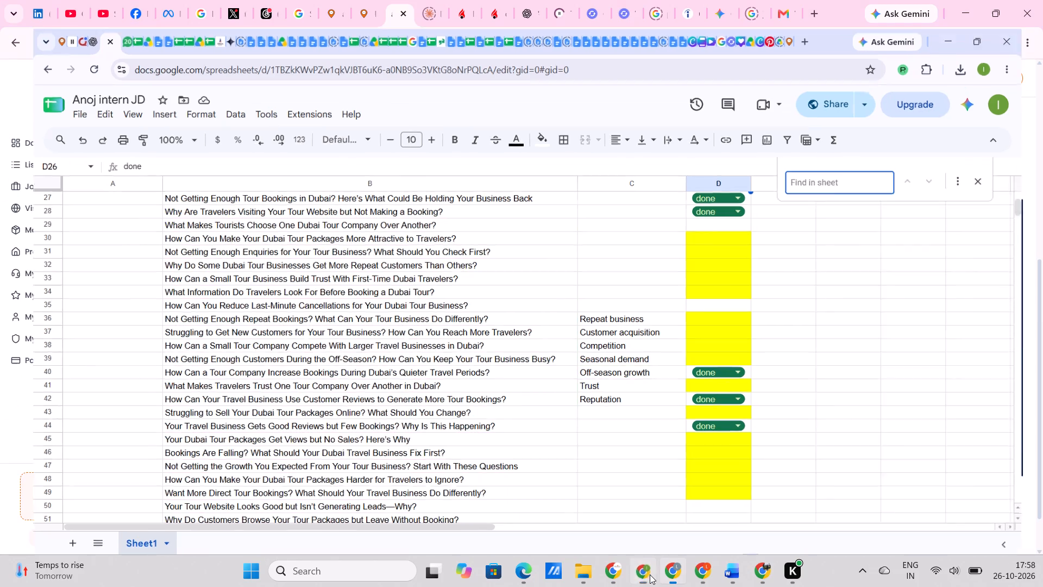
# Look up the tenth dashboard blog's title, "Need a PRO Services Company in Abu Dhabi? What to Check Before You Hire One", in the Google Sheet.
pyautogui.scroll(-2, 373, 437)
pyautogui.moveTo(278, 440); pyautogui.dragTo(369, 473)
pyautogui.hotkey('ctrl', 'c')
pyautogui.click(648, 576)
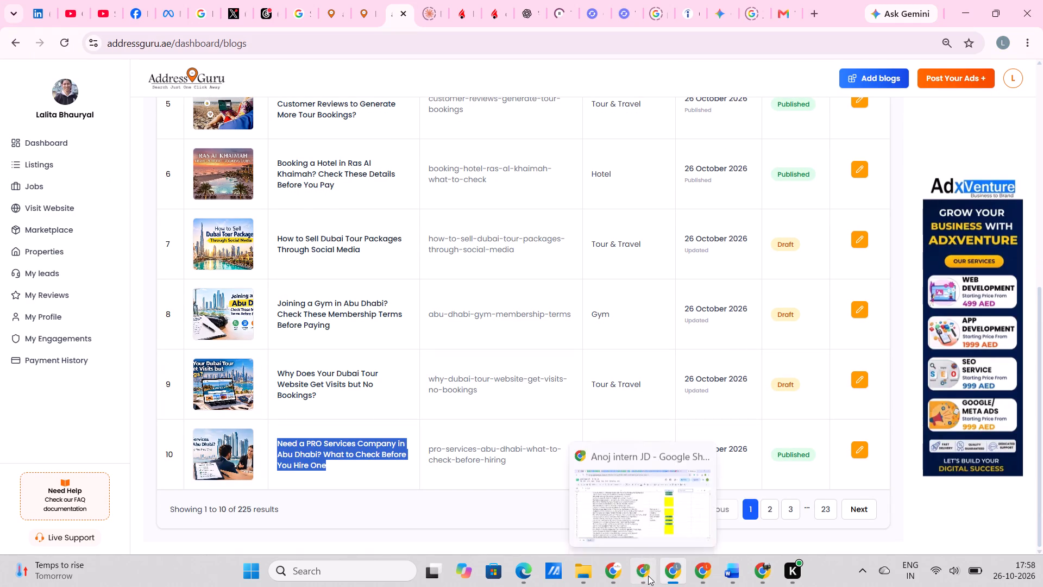
pyautogui.hotkey('ctrl', 'f')
pyautogui.hotkey('ctrl', 'v')
pyautogui.click(648, 576)
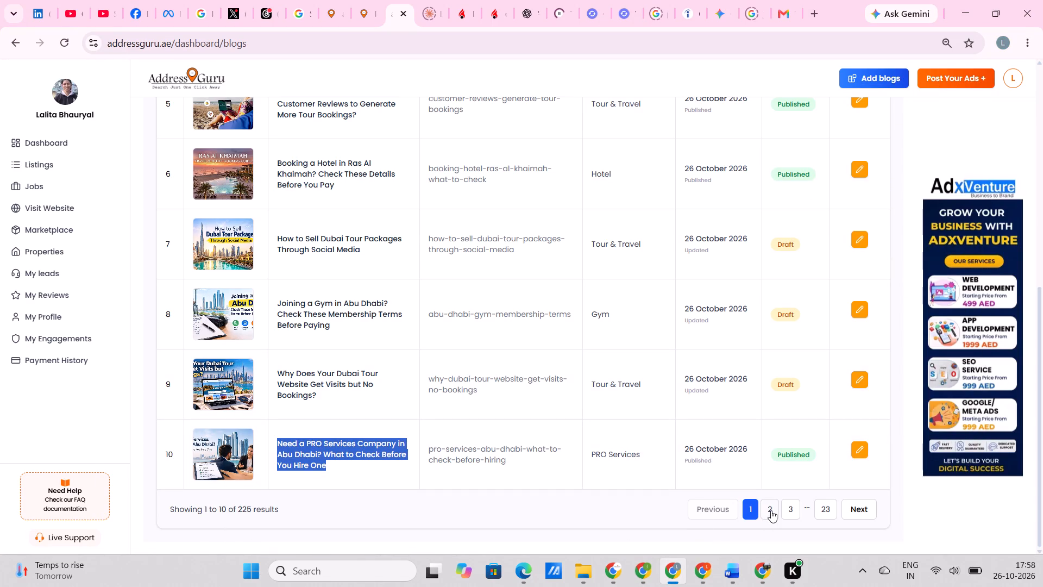
# Open page 2 of the dashboard's blog list and go to its first entries.
pyautogui.click(771, 510)
pyautogui.scroll(3, 595, 380)
pyautogui.scroll(1, 425, 278)
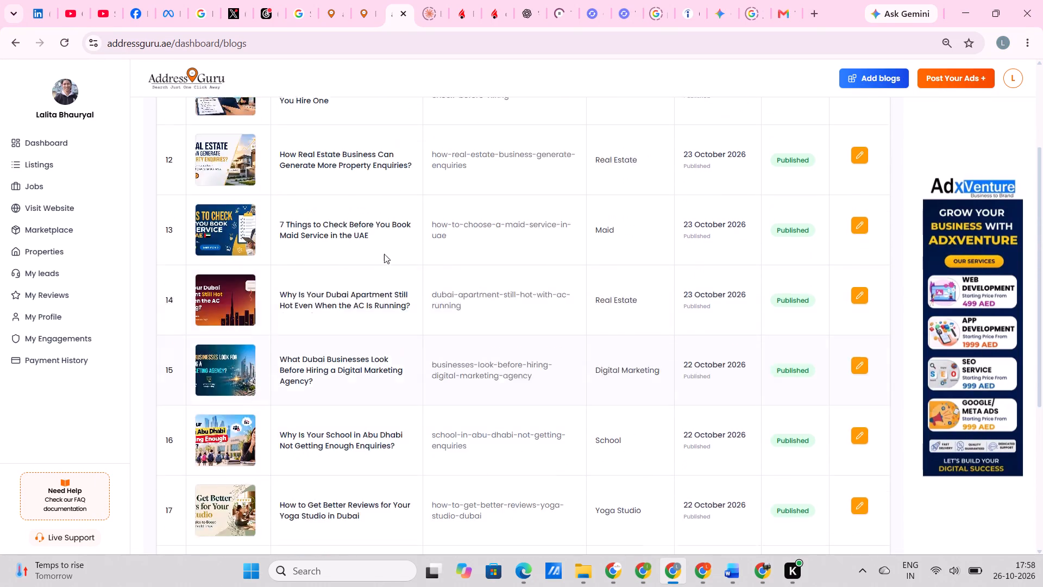
pyautogui.scroll(1, 384, 254)
# Look up blog 14's title, "Why Is Your Dubai Apartment Still Hot Even When the AC Is Running?", and its status in the Google Sheet.
pyautogui.moveTo(269, 196); pyautogui.dragTo(345, 243)
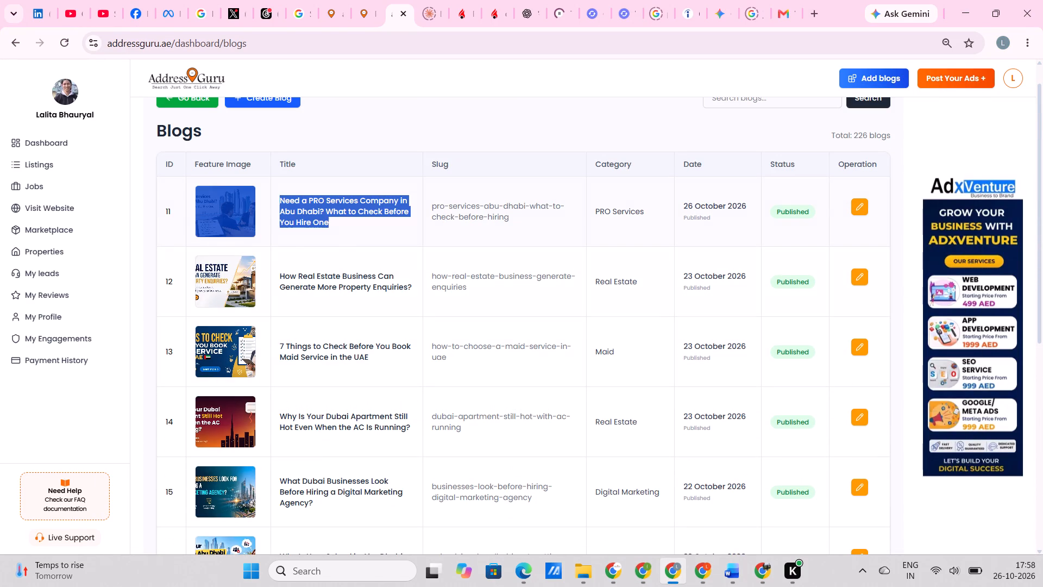
pyautogui.moveTo(277, 342); pyautogui.dragTo(324, 349)
pyautogui.moveTo(279, 413); pyautogui.dragTo(418, 442)
pyautogui.hotkey('ctrl', 'c')
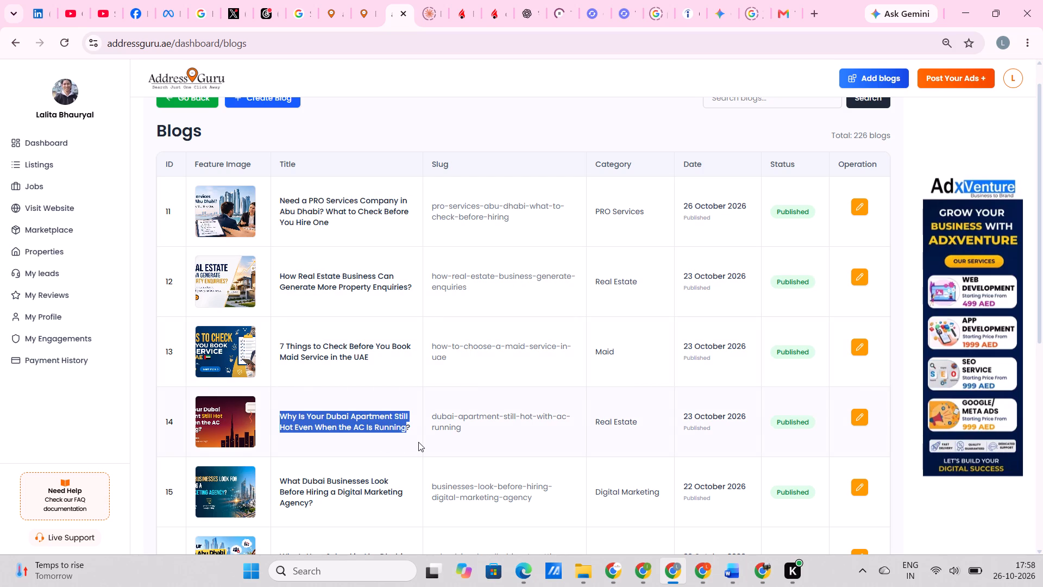
pyautogui.moveTo(418, 442); pyautogui.dragTo(419, 442)
pyautogui.click(696, 577)
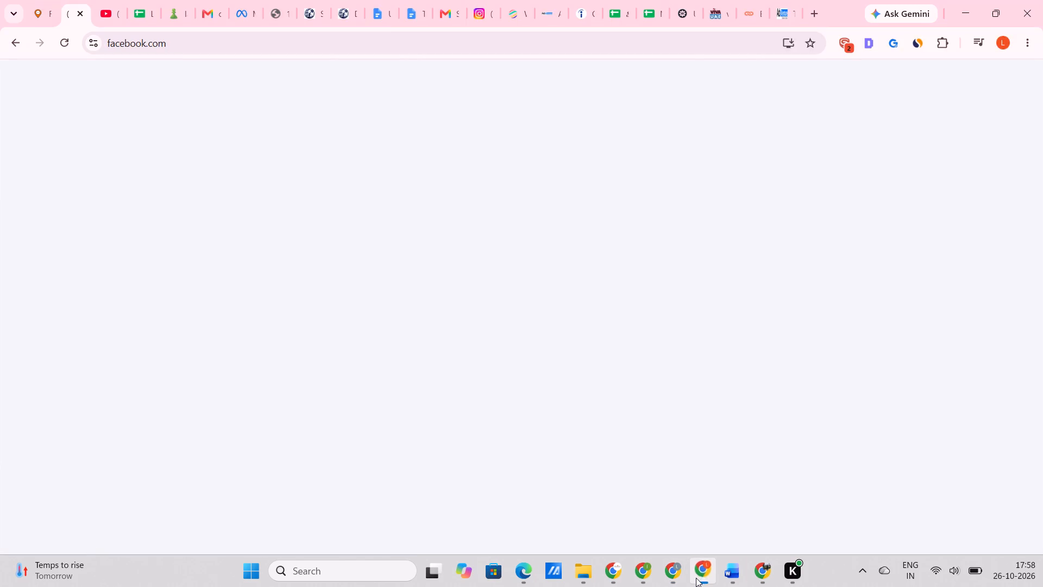
pyautogui.click(696, 578)
pyautogui.click(637, 575)
pyautogui.hotkey('ctrl', 'f')
pyautogui.hotkey('ctrl', 'v')
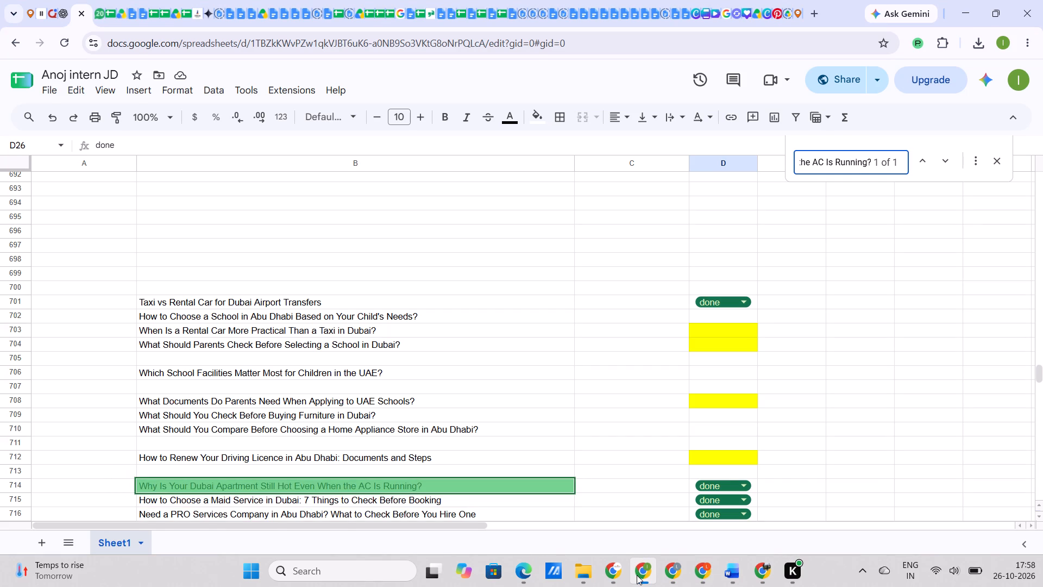
pyautogui.click(651, 568)
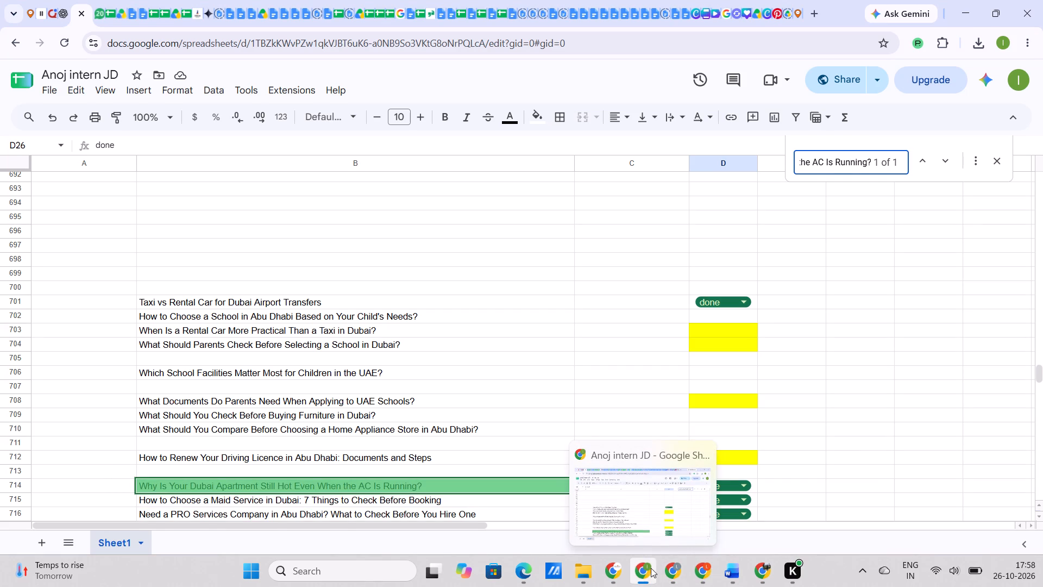
# Copy blog 15's title, "What Dubai Businesses Look Before Hiring a Digital Marketing Agency?", from the dashboard for a lookup in the Google Sheet.
pyautogui.scroll(-3, 480, 376)
pyautogui.moveTo(274, 348); pyautogui.dragTo(346, 384)
pyautogui.hotkey('ctrl', 'c')
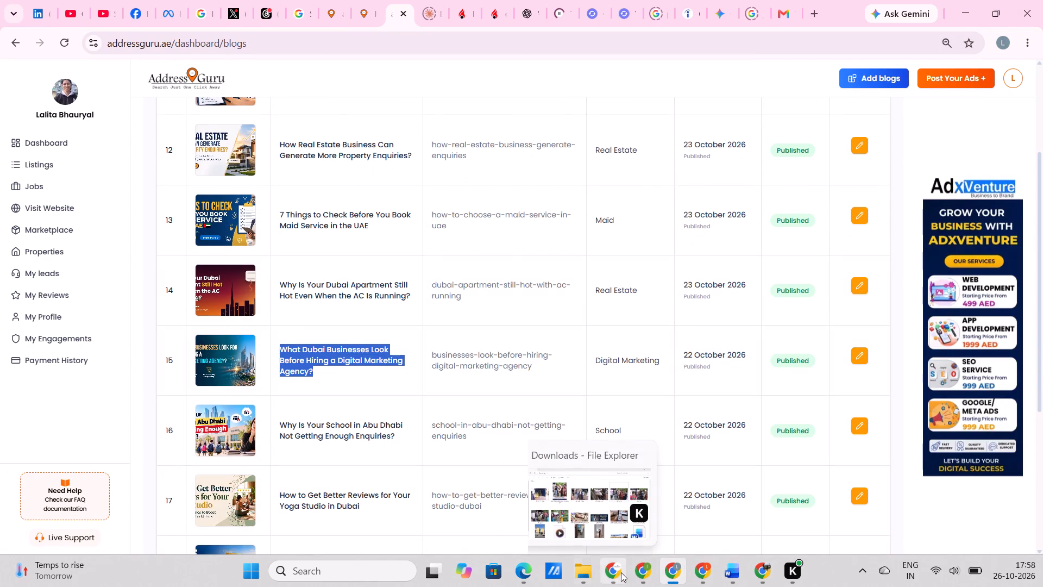
# Search the Google Sheet for the fifteenth blog's title, "What Dubai Businesses Look Before Hiring a Digital Marketing Agency?".
pyautogui.click(639, 572)
pyautogui.hotkey('ctrl', 'f')
pyautogui.hotkey('ctrl', 'v')
pyautogui.click(639, 572)
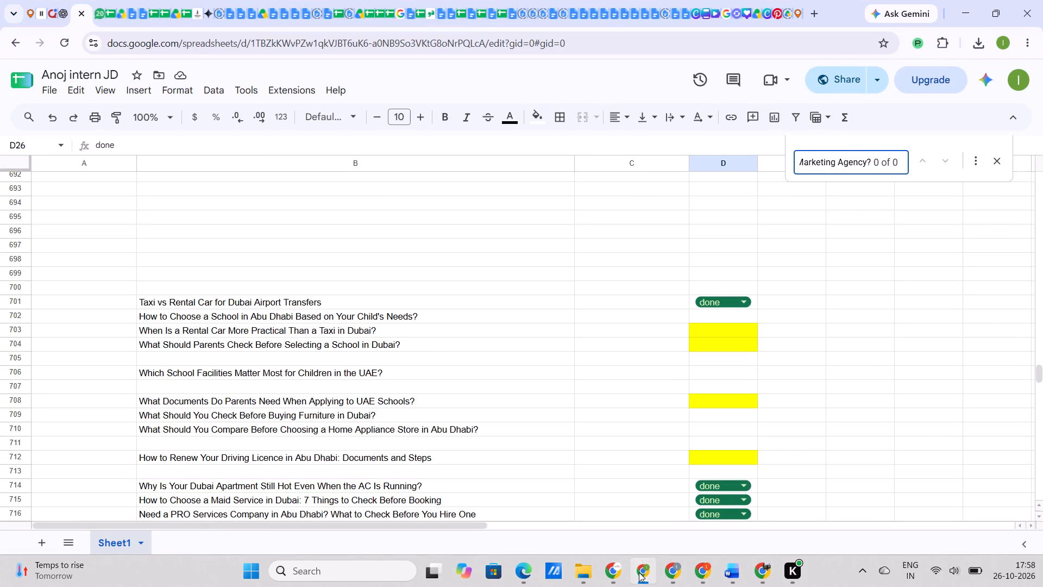
# Copy the sixteenth blog's title, "Why Is Your School in Abu Dhabi Not Getting Enough Enquiries?", from the dashboard and search for it in the Google Sheet.
pyautogui.moveTo(269, 419); pyautogui.dragTo(411, 457)
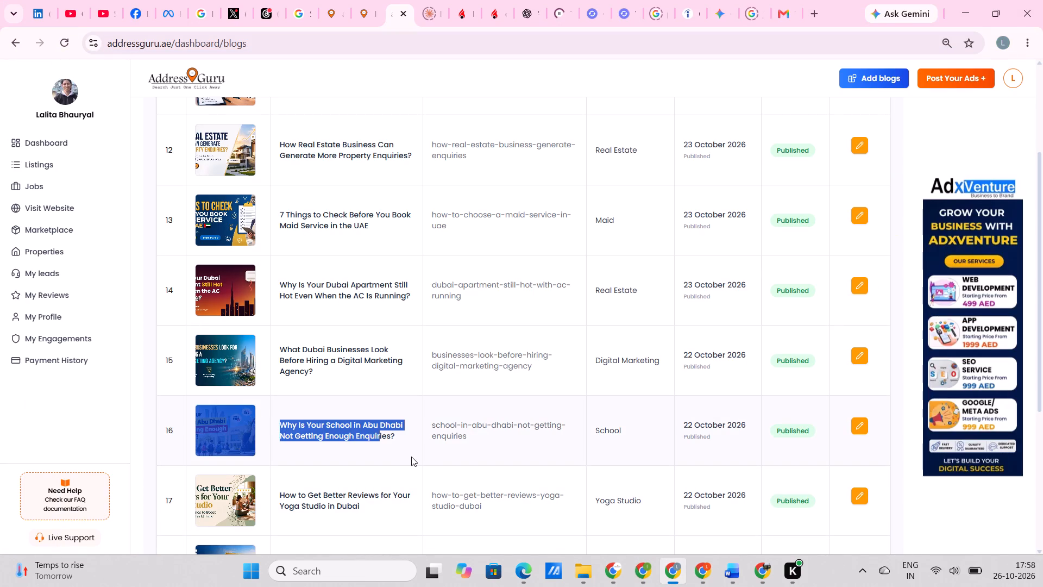
pyautogui.moveTo(411, 457); pyautogui.dragTo(412, 457)
pyautogui.click(409, 448)
pyautogui.moveTo(409, 448); pyautogui.dragTo(246, 430)
pyautogui.hotkey('ctrl', 'c')
pyautogui.moveTo(246, 430); pyautogui.dragTo(248, 430)
pyautogui.click(645, 578)
pyautogui.hotkey('ctrl', 'f')
pyautogui.hotkey('ctrl', 'v')
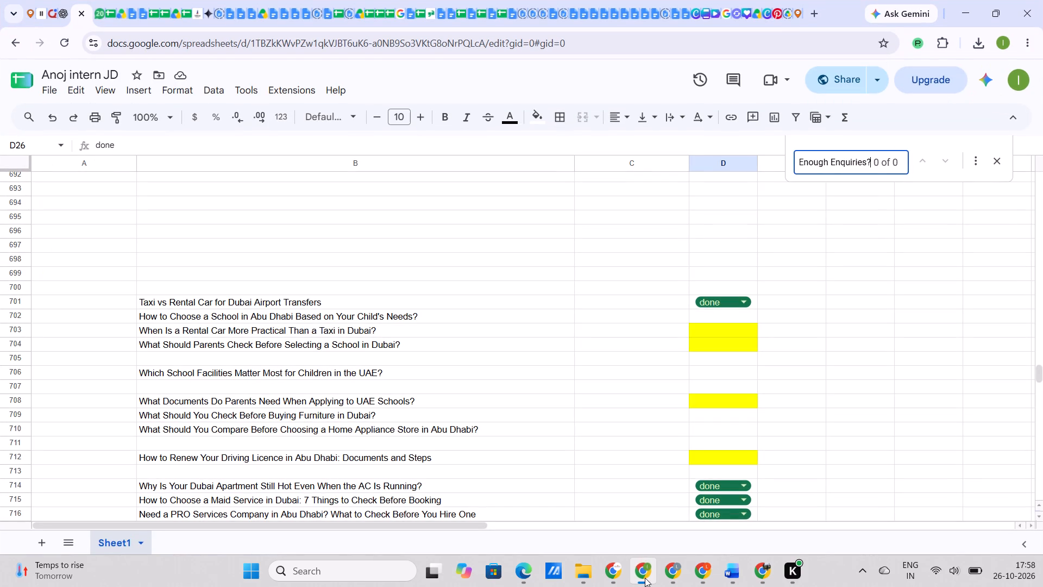
pyautogui.click(645, 578)
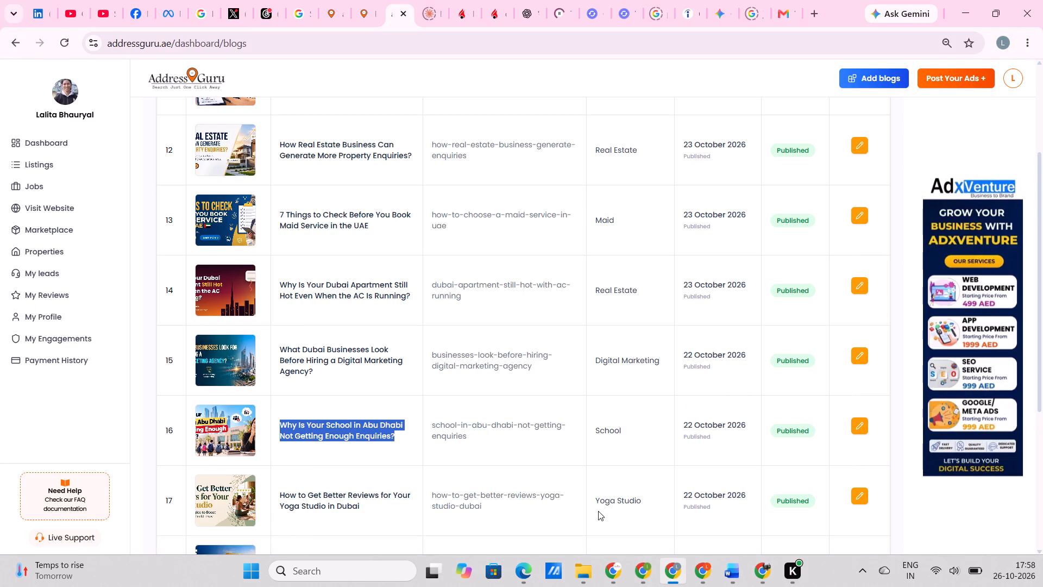
# Return to page 1 of the dashboard's blog list and copy the first blog's title, "How to Find the Right Architecture Firm for a Villa in Ajman".
pyautogui.scroll(-3, 527, 427)
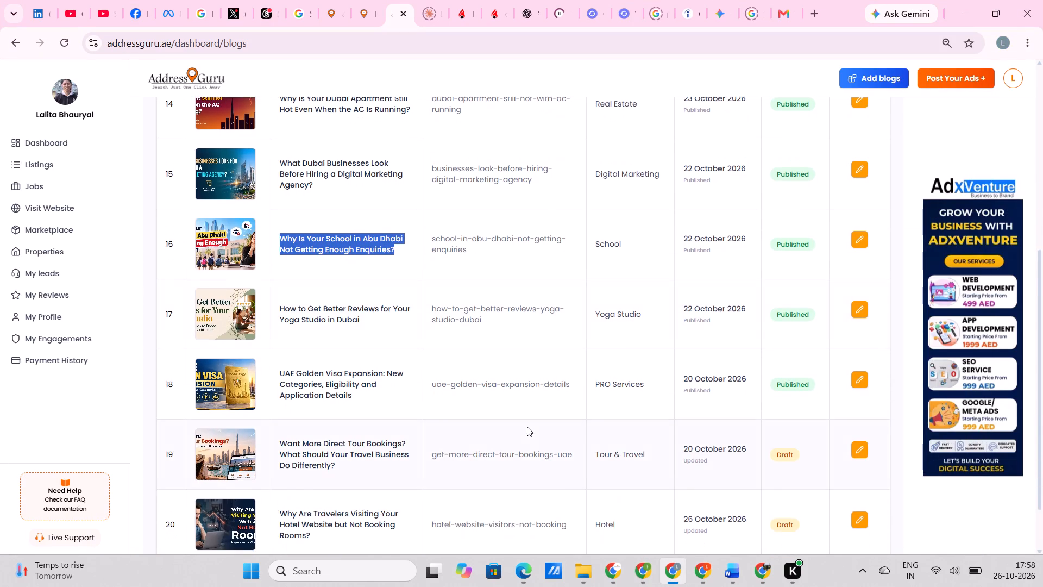
pyautogui.scroll(-2, 527, 427)
pyautogui.scroll(6, 527, 427)
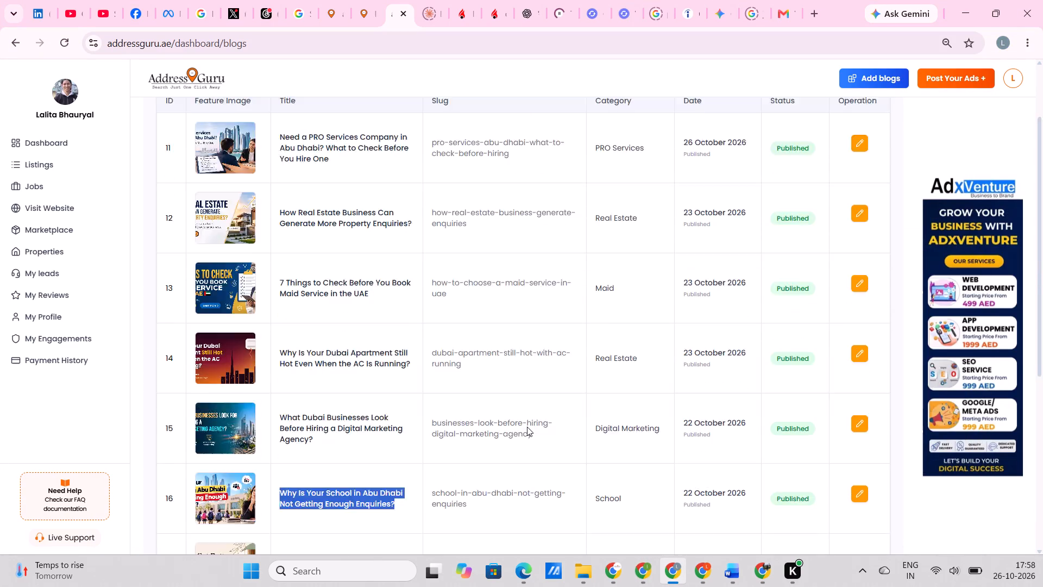
pyautogui.scroll(7, 527, 427)
pyautogui.scroll(-5, 689, 416)
pyautogui.click(727, 526)
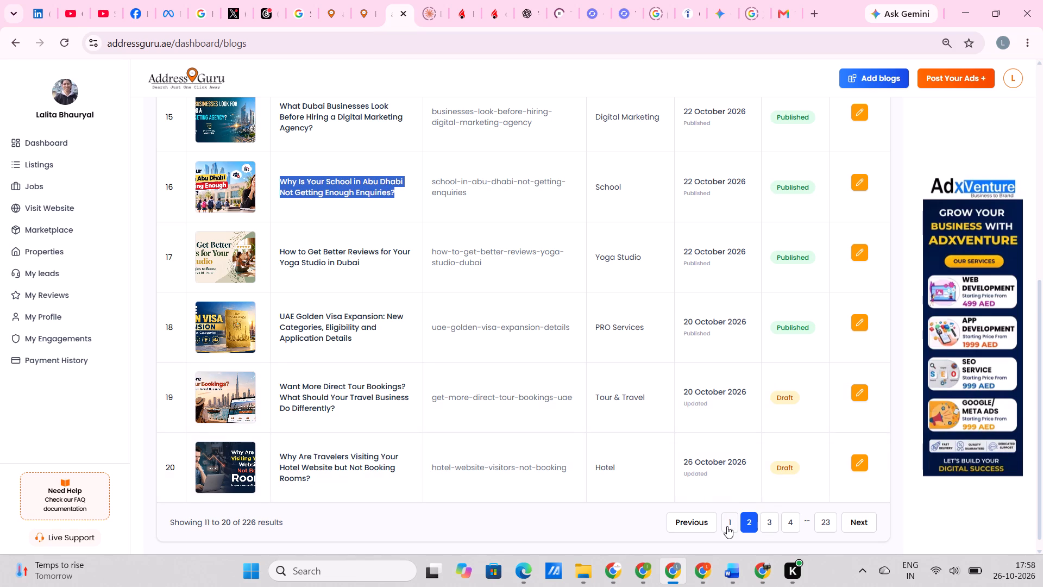
pyautogui.scroll(13, 678, 346)
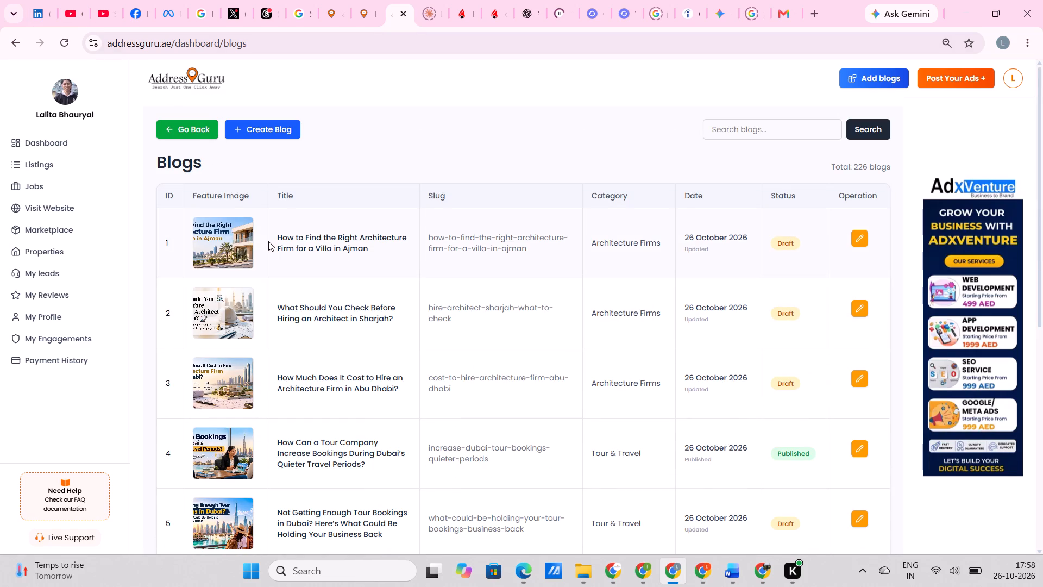
pyautogui.moveTo(274, 234); pyautogui.dragTo(371, 258)
pyautogui.hotkey('ctrl', 'c')
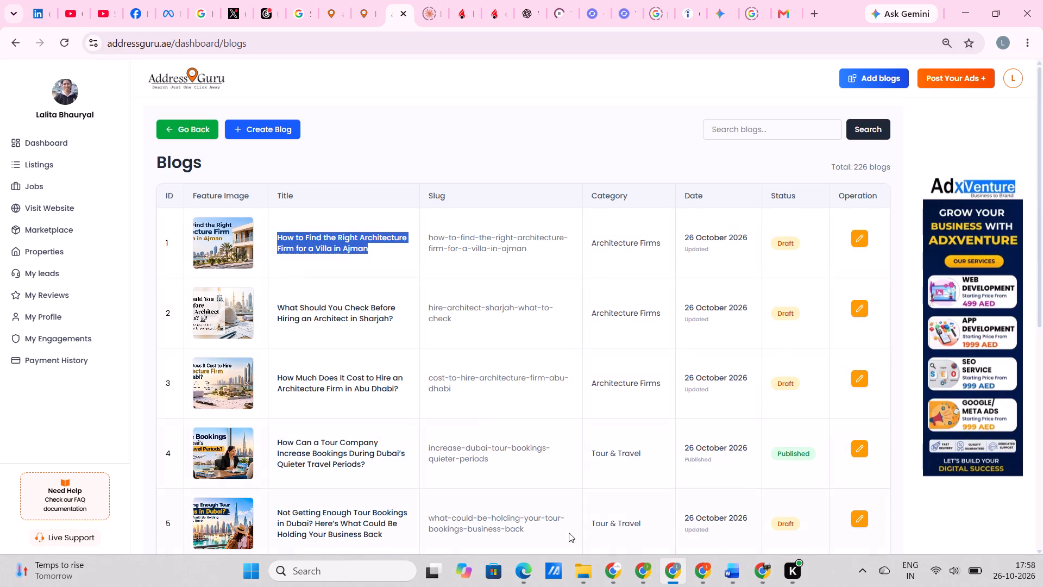
# Find the copied Ajman villa title in the Google Sheet and select its column D status cell in row 760.
pyautogui.click(645, 570)
pyautogui.hotkey('ctrl', 'f')
pyautogui.hotkey('ctrl', 'v')
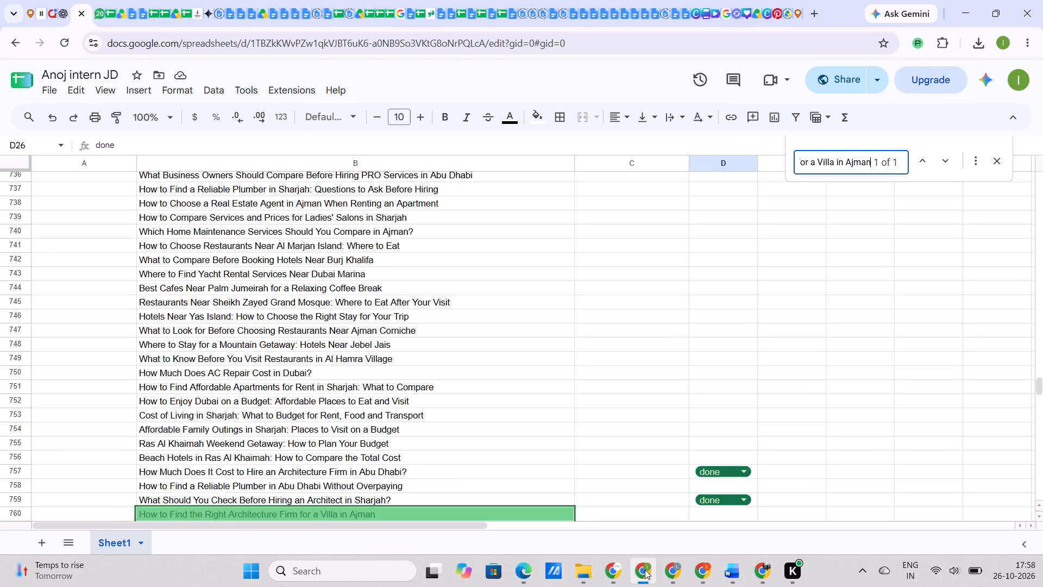
pyautogui.scroll(-2, 596, 466)
pyautogui.click(639, 407)
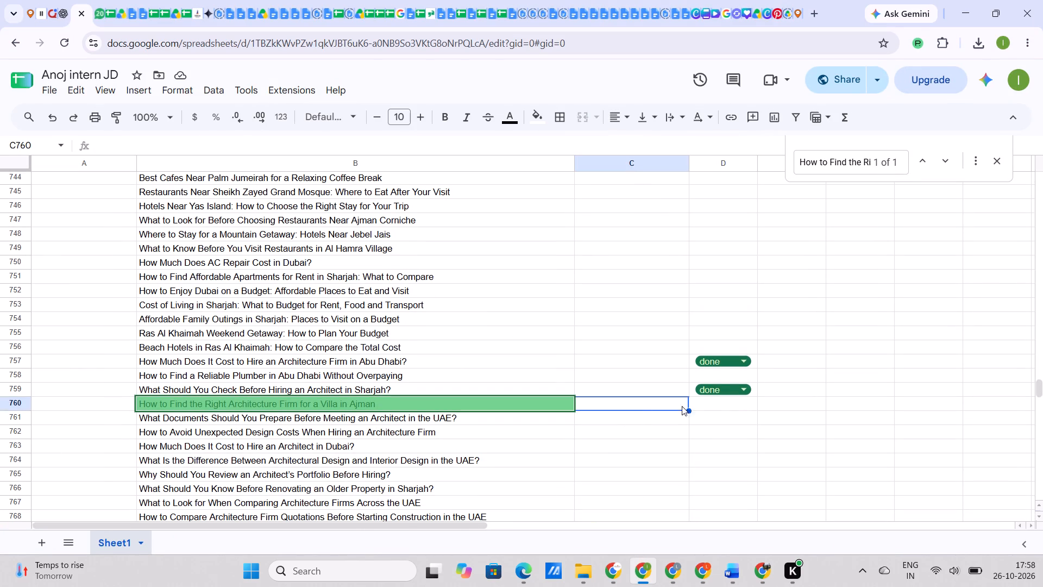
pyautogui.click(706, 405)
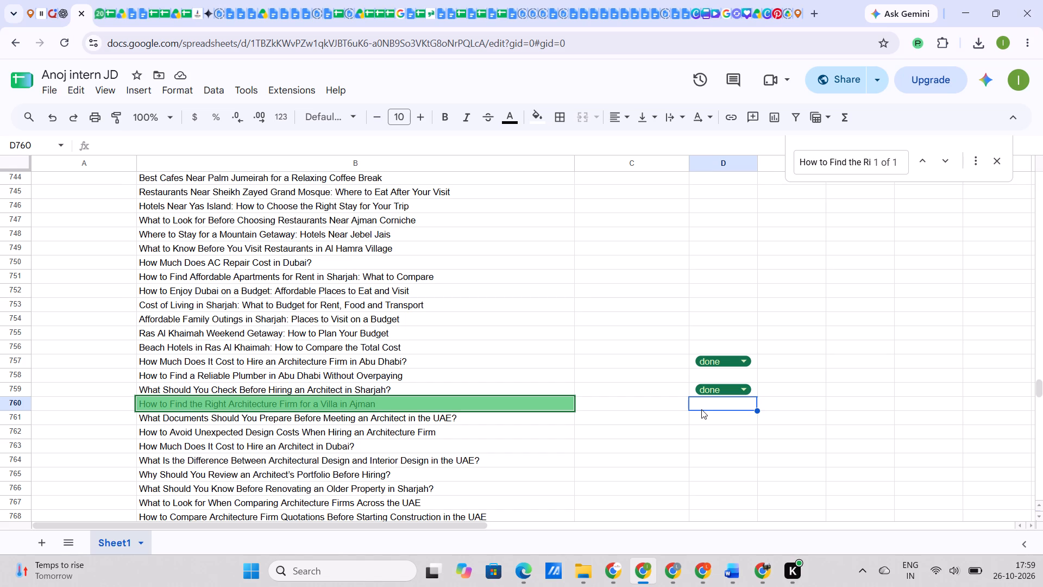
pyautogui.click(666, 571)
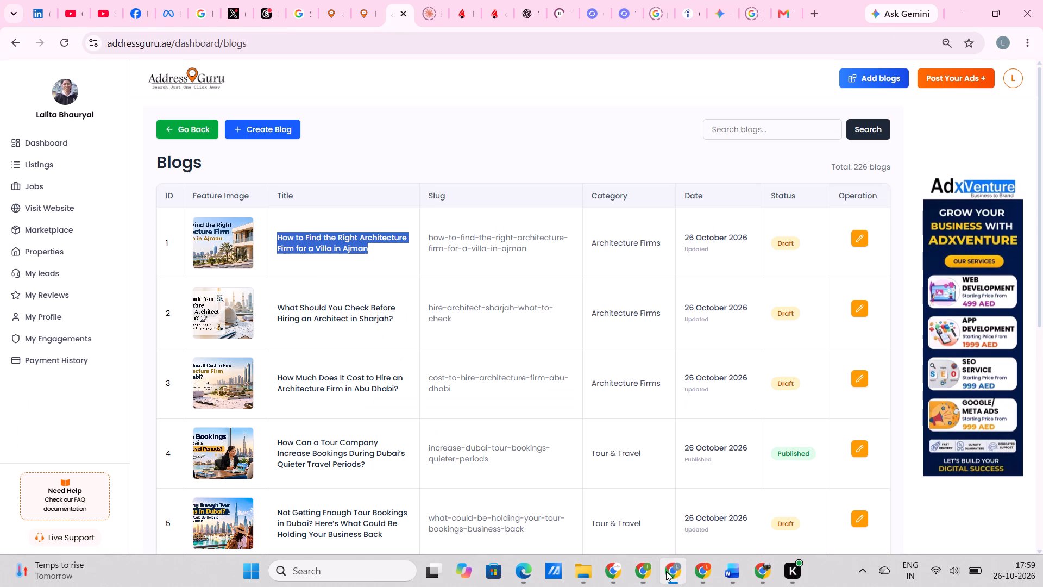
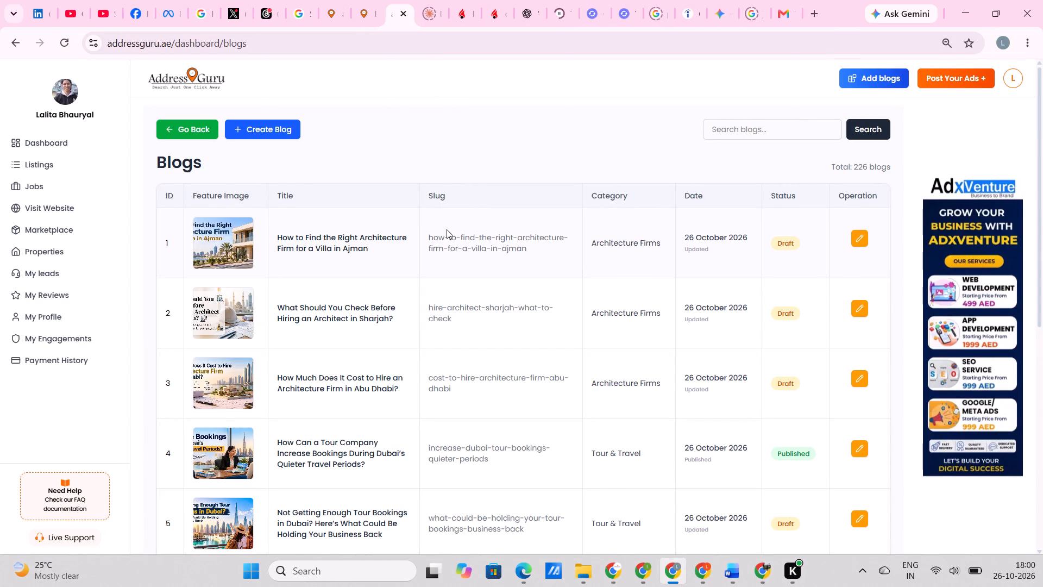
# Open the first blog, "How to Find the Right Architecture Firm for a Villa in Ajman", for editing and review its content and formatting.
pyautogui.click(857, 238)
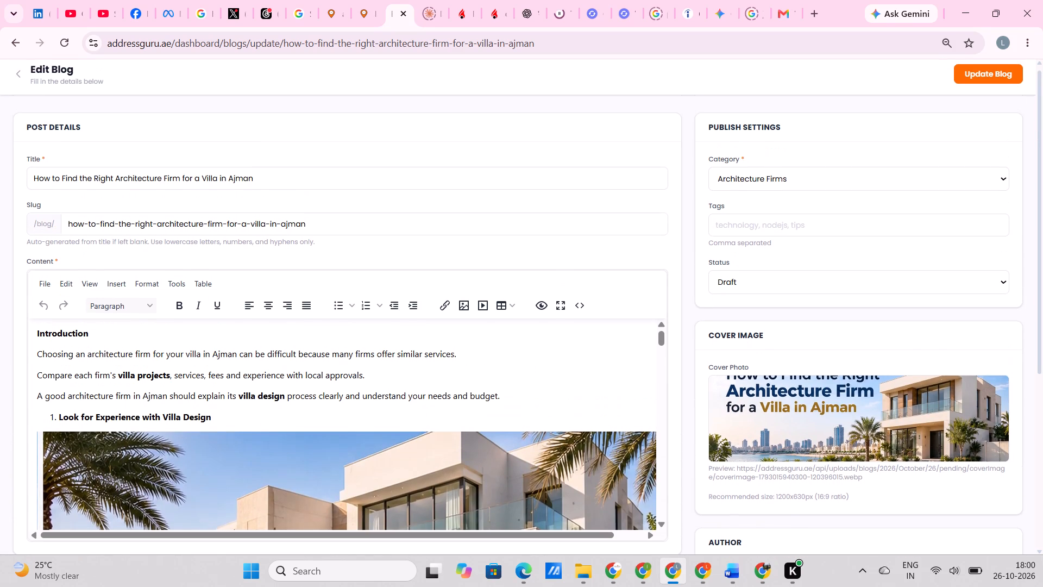
pyautogui.scroll(-5, 548, 229)
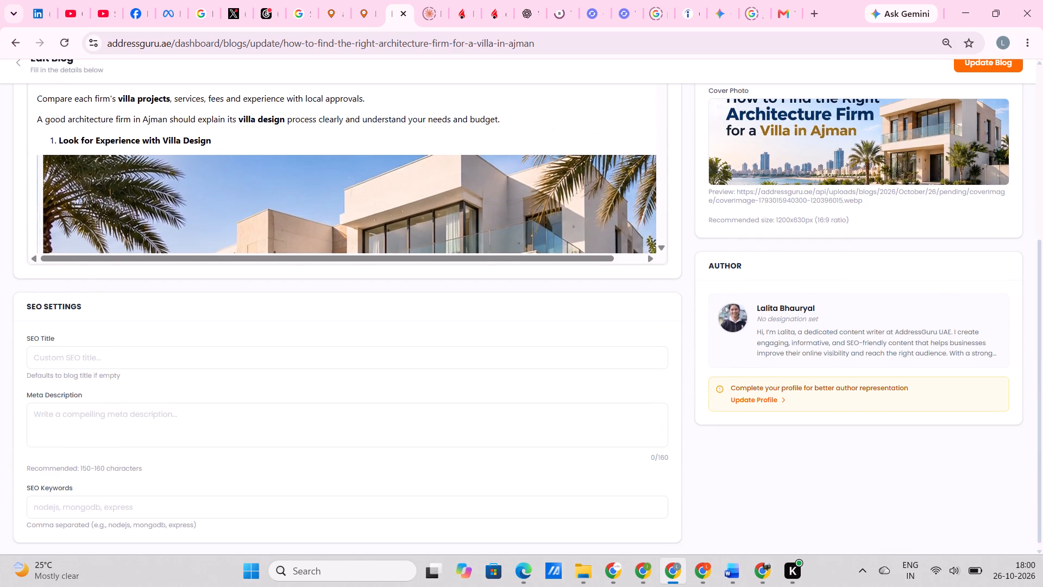
pyautogui.scroll(-3, 548, 229)
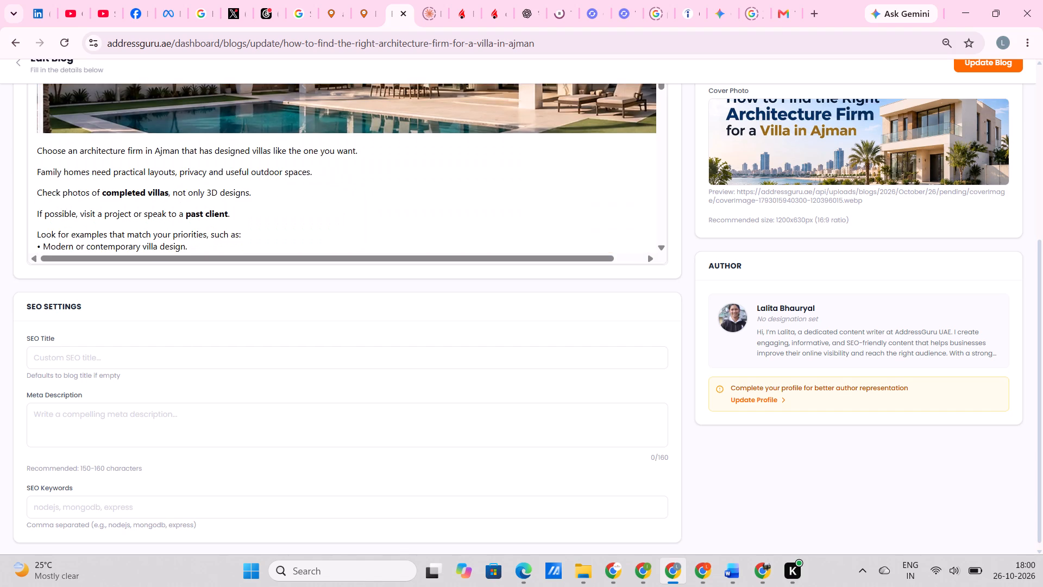
pyautogui.scroll(-1, 543, 239)
pyautogui.scroll(-7, 546, 369)
pyautogui.scroll(9, 546, 368)
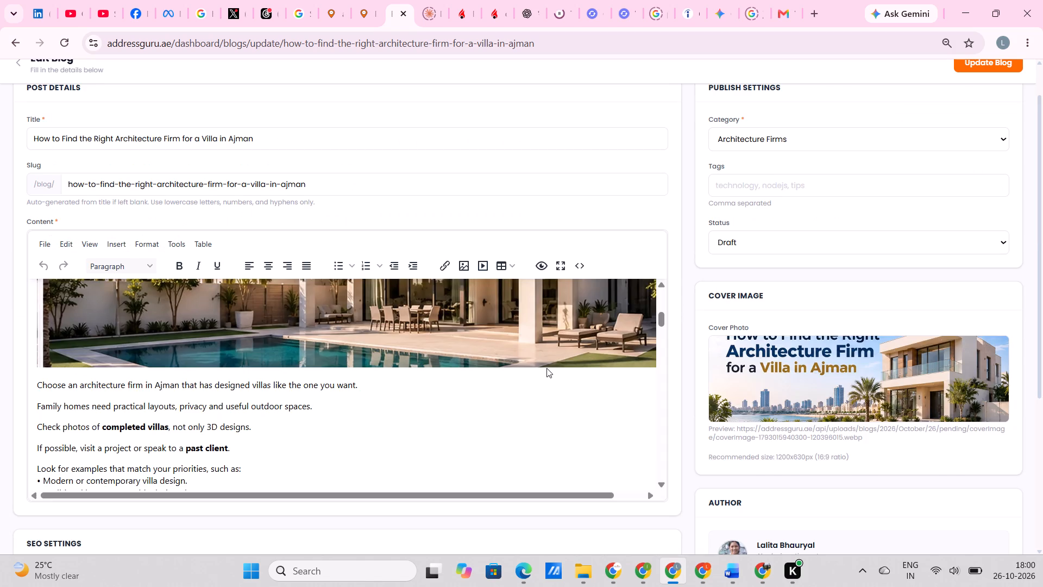
pyautogui.scroll(-20, 546, 368)
pyautogui.scroll(-5, 546, 368)
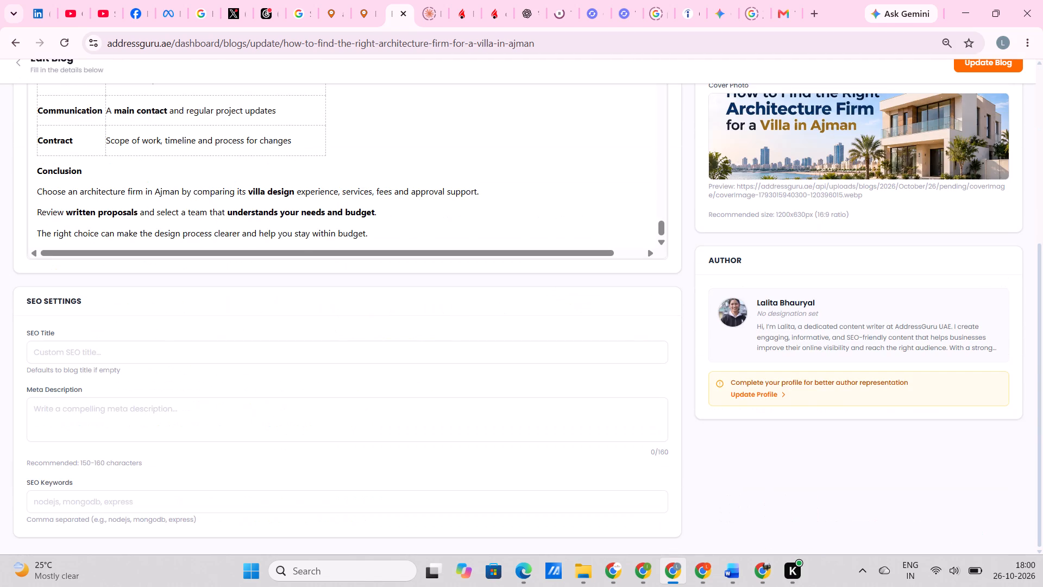
pyautogui.scroll(5, 546, 368)
pyautogui.scroll(8, 445, 336)
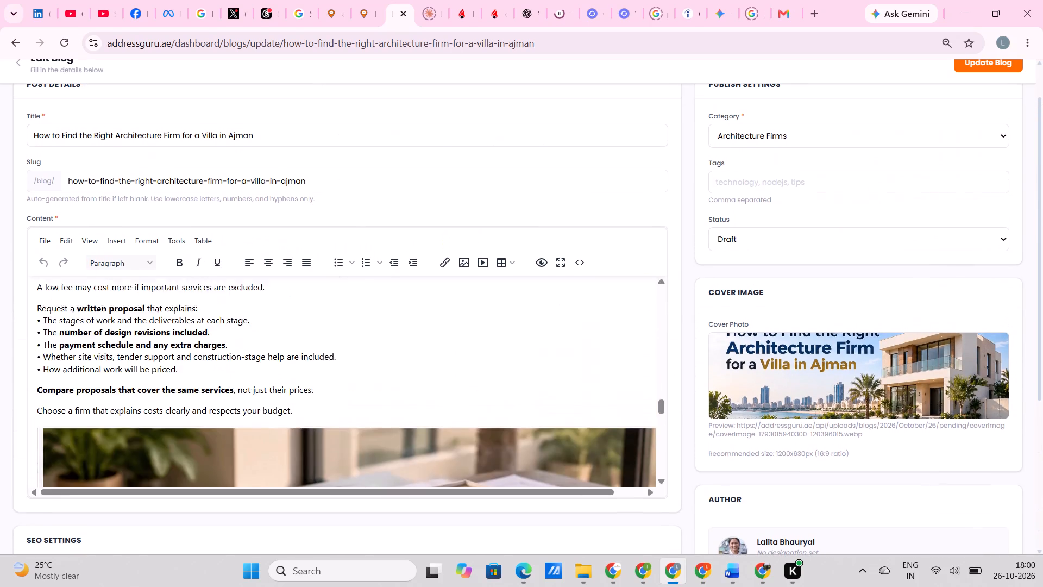
pyautogui.scroll(3, 444, 336)
pyautogui.scroll(-19, 444, 336)
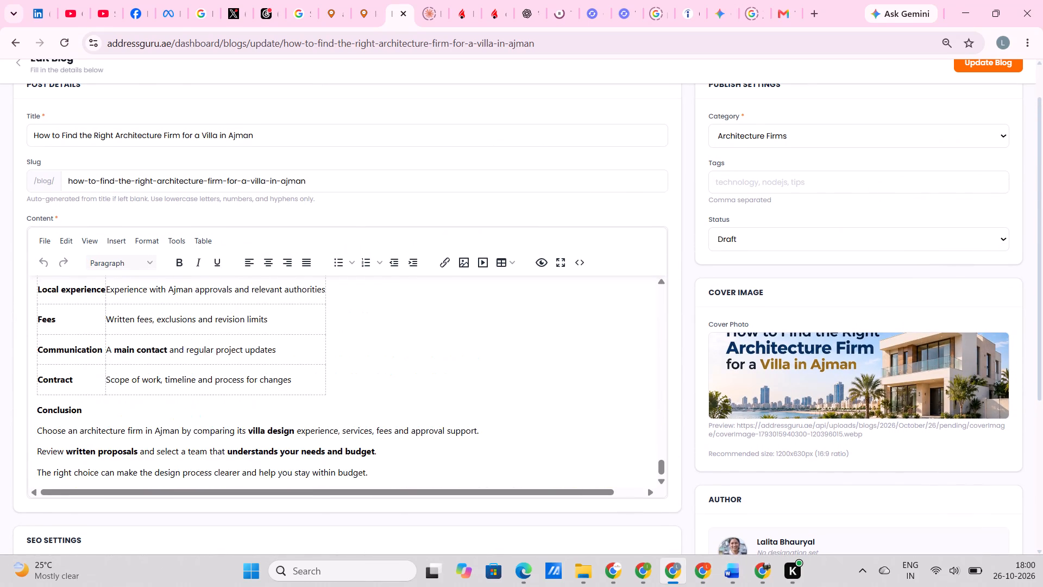
pyautogui.scroll(-5, 613, 361)
pyautogui.scroll(6, 672, 347)
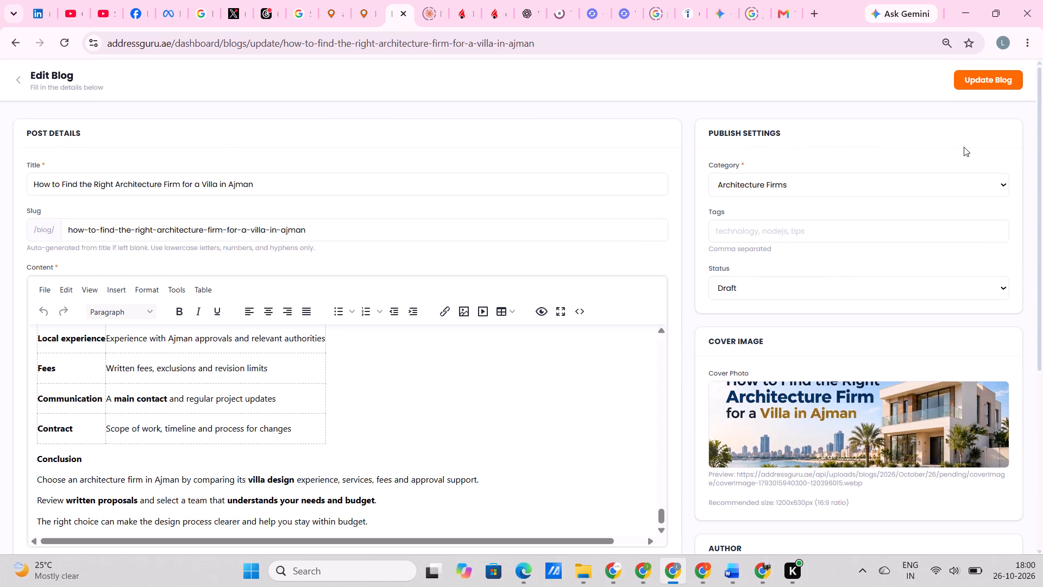
# Update the Ajman villa blog and reopen it for editing from the blog list.
pyautogui.click(995, 81)
pyautogui.scroll(-5, 944, 162)
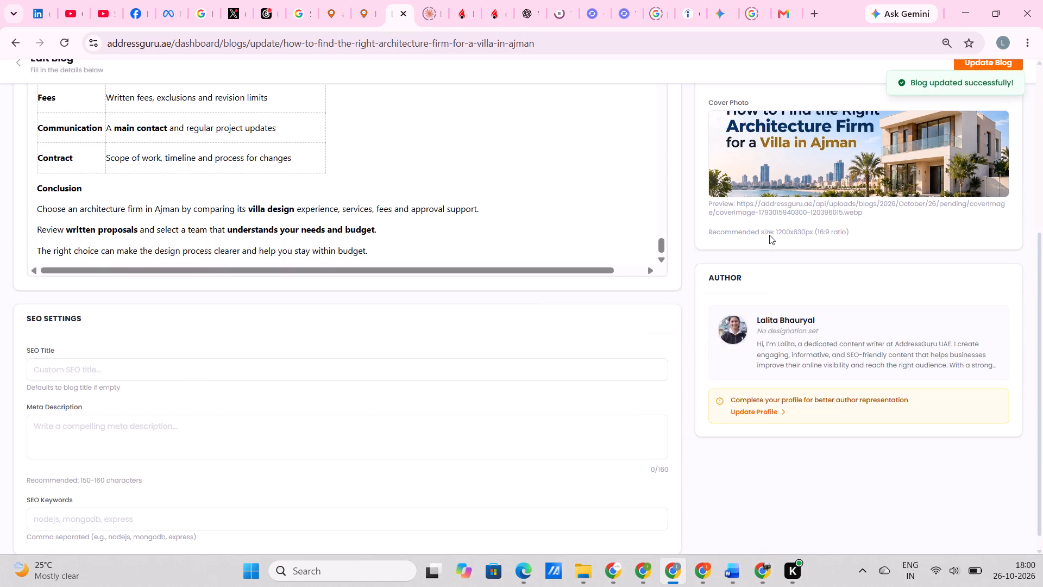
pyautogui.click(867, 239)
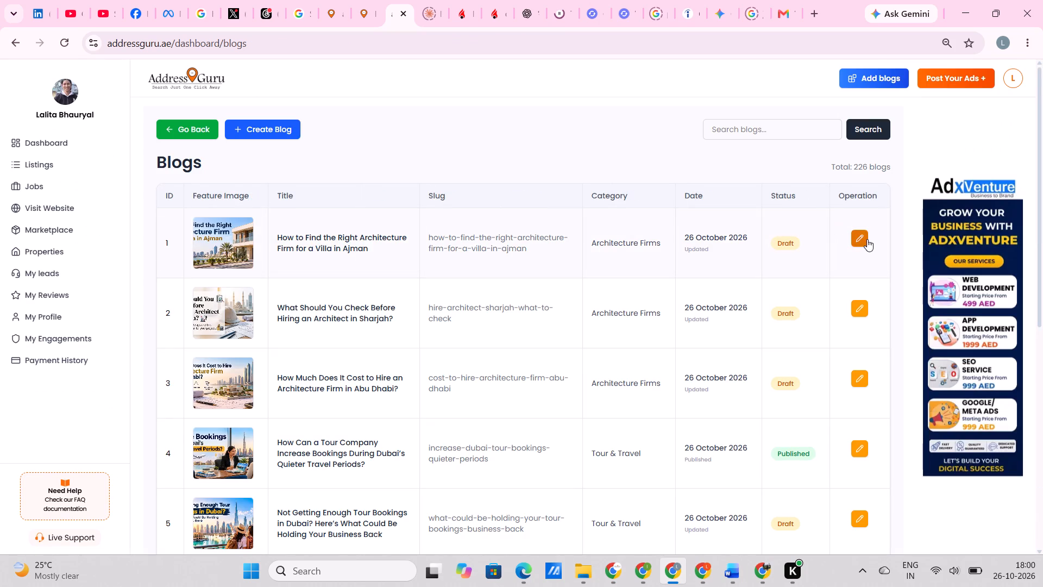
# Delete the "Introduction" heading and its empty line at the start of the blog content.
pyautogui.scroll(-7, 589, 266)
pyautogui.scroll(6, 588, 266)
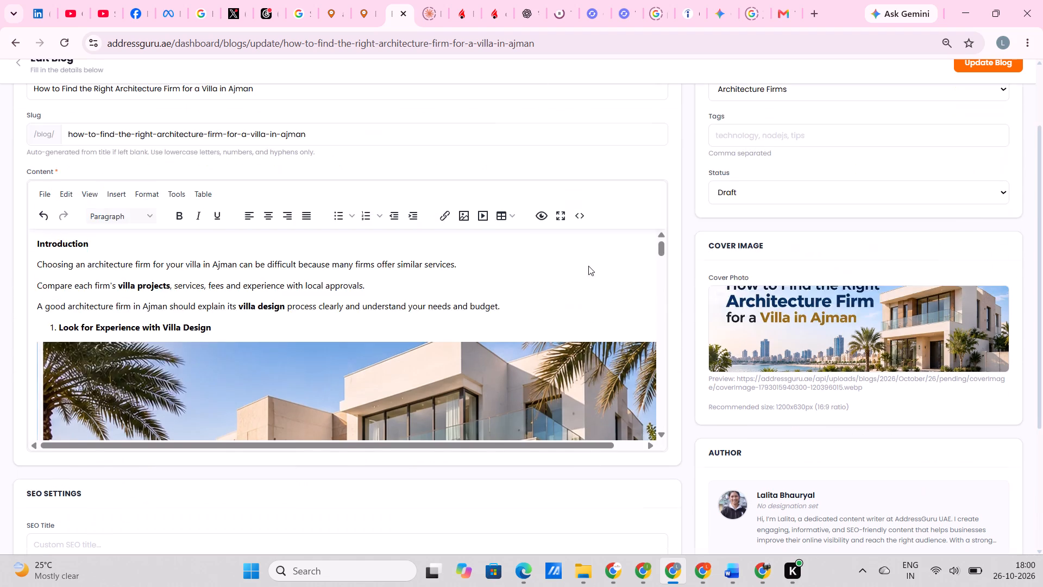
pyautogui.scroll(1, 588, 266)
pyautogui.scroll(6, 231, 365)
pyautogui.moveTo(122, 341); pyautogui.dragTo(110, 339)
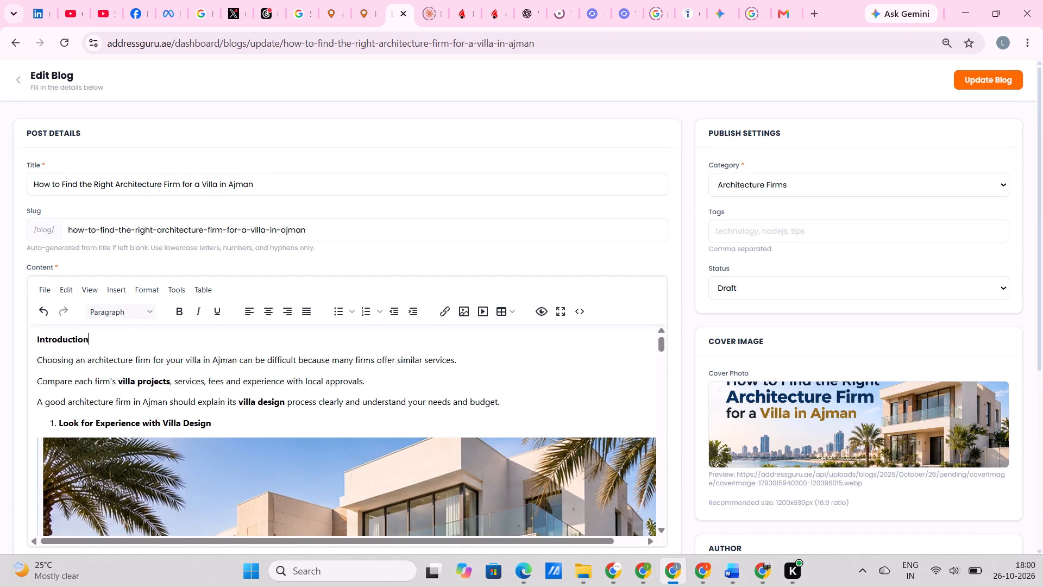
pyautogui.moveTo(110, 339); pyautogui.dragTo(12, 340)
pyautogui.press('BackSpace')
pyautogui.press('Down')
pyautogui.press('BackSpace')
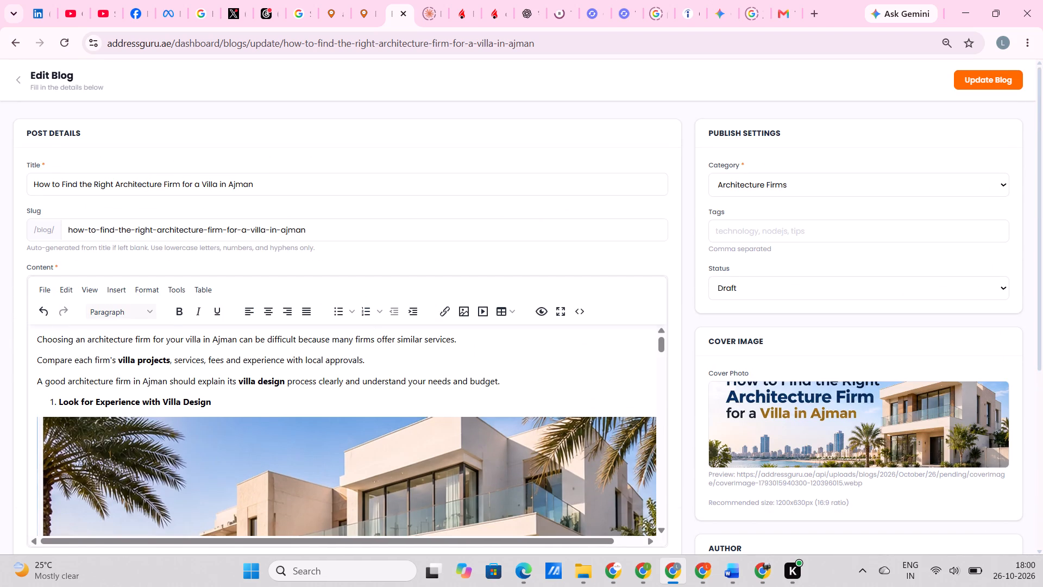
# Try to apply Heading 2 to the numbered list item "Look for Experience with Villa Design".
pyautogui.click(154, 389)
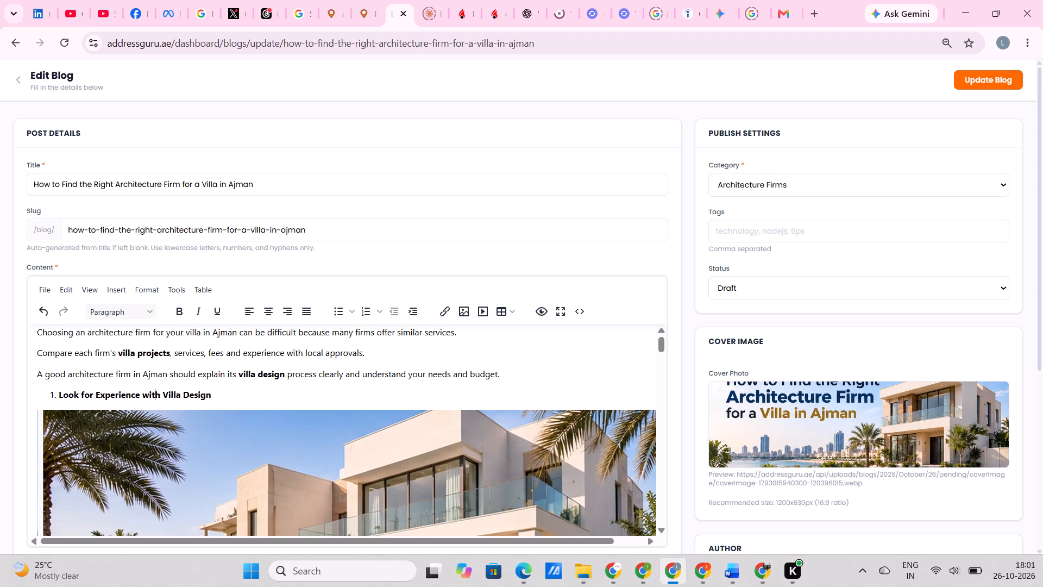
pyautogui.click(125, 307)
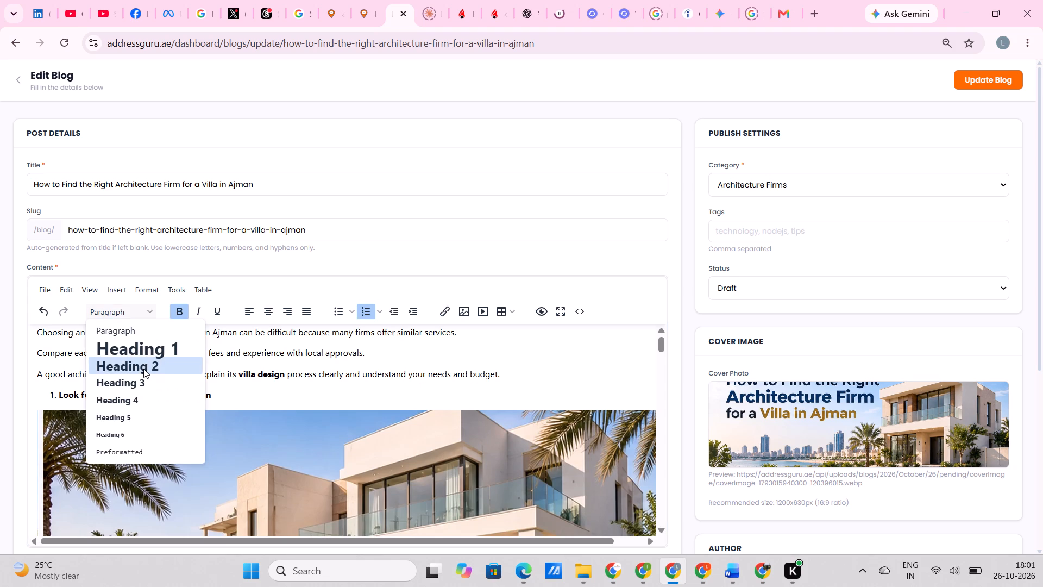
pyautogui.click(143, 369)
# Turn the list item "Look for Experience with Villa Design" into a separate plain line starting with "1. ".
pyautogui.click(50, 391)
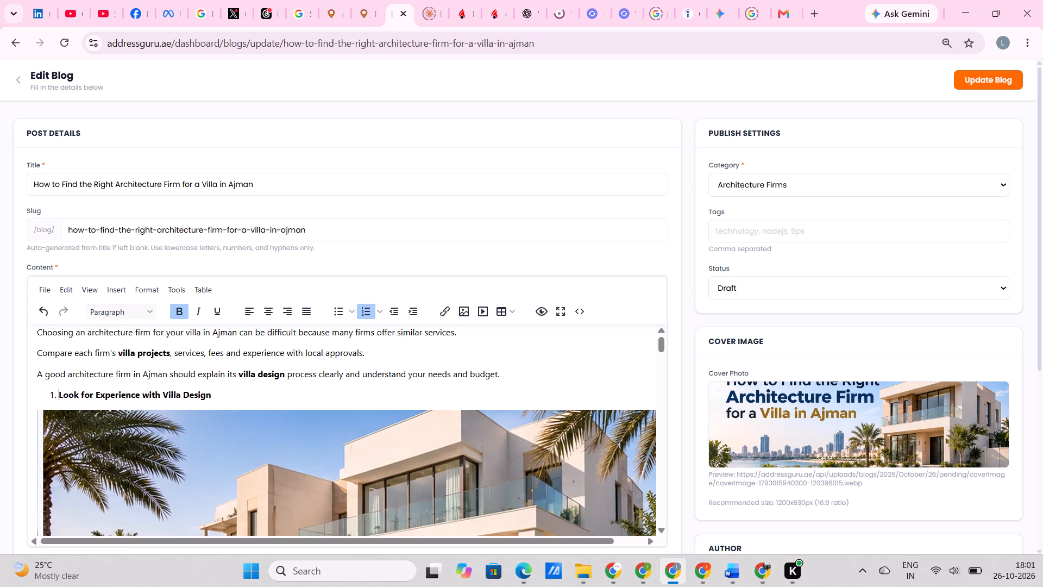
pyautogui.press('BackSpace')
pyautogui.press('BackSpace')
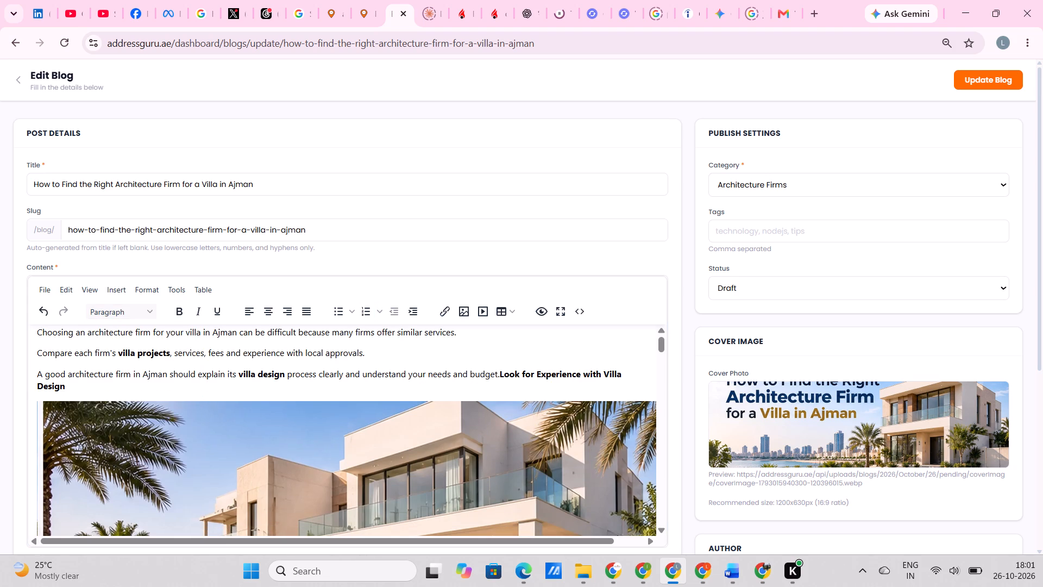
pyautogui.press('Return')
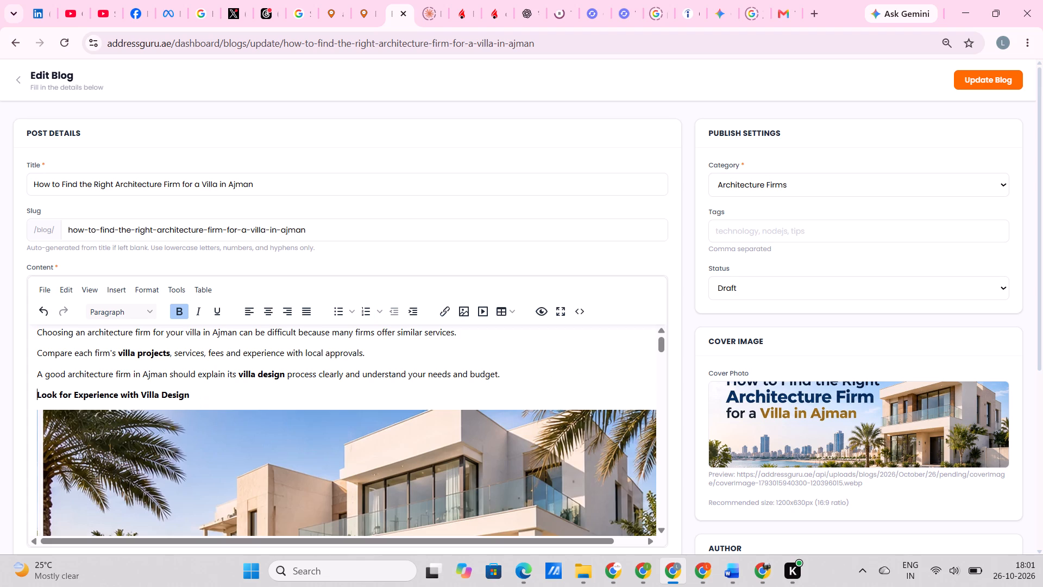
pyautogui.press('1')
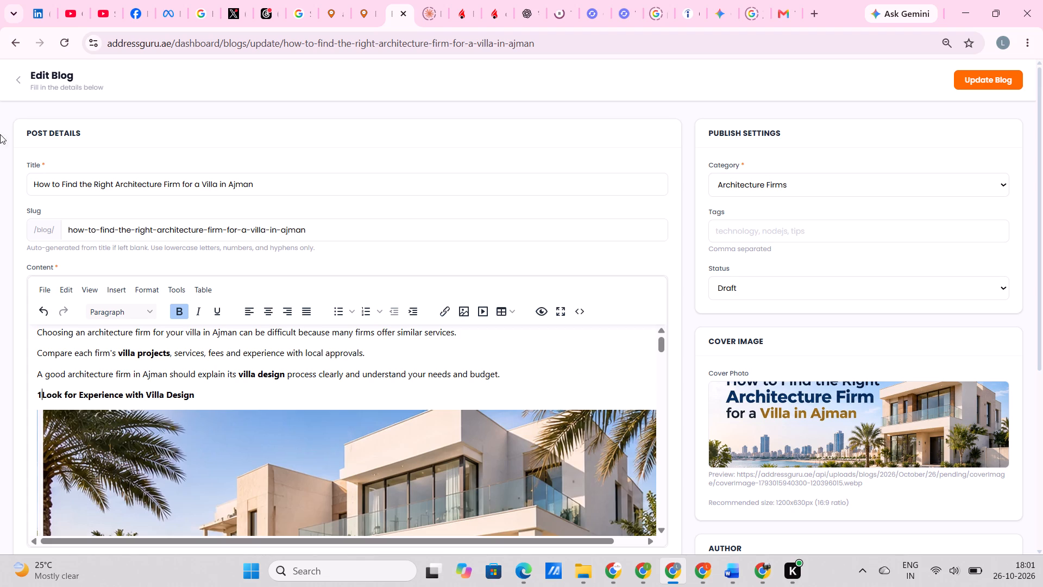
pyautogui.press('.')
pyautogui.press('space')
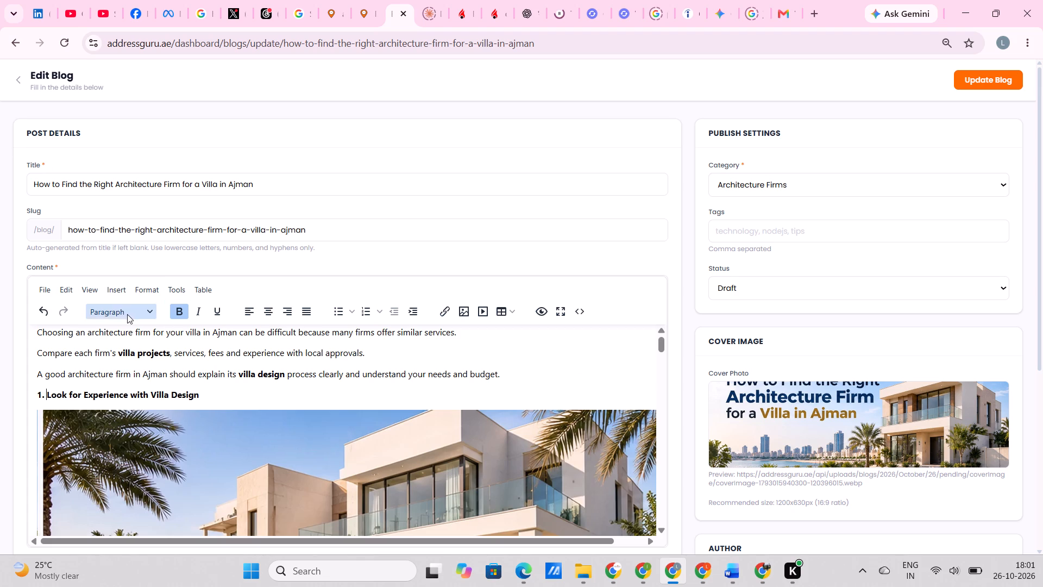
# Format the line "1. Look for Experience with Villa Design" as Heading 2 and remove its bold formatting.
pyautogui.moveTo(124, 310); pyautogui.dragTo(125, 317)
pyautogui.click(133, 372)
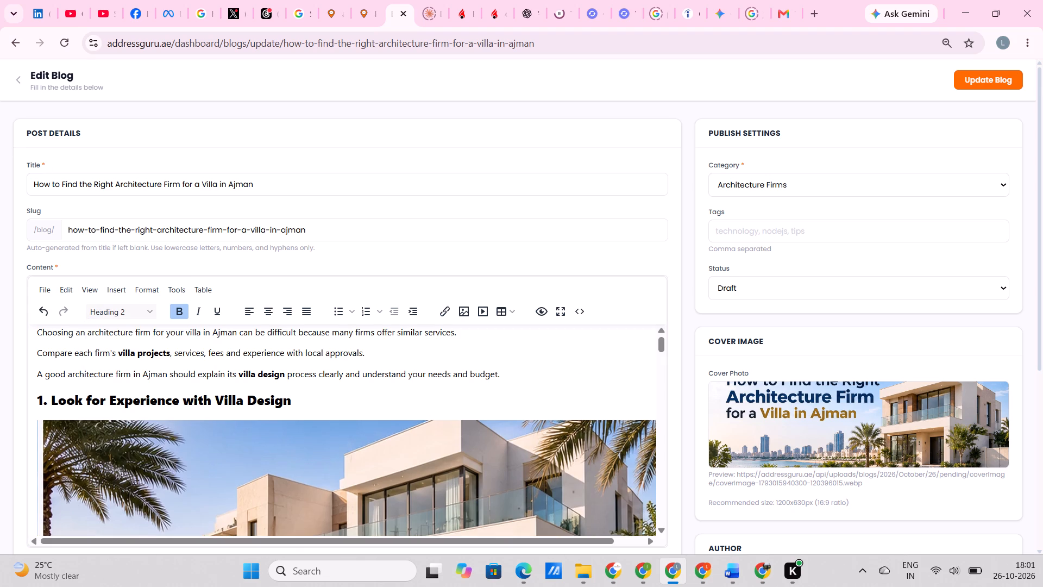
pyautogui.tripleClick(231, 407)
pyautogui.click(231, 407)
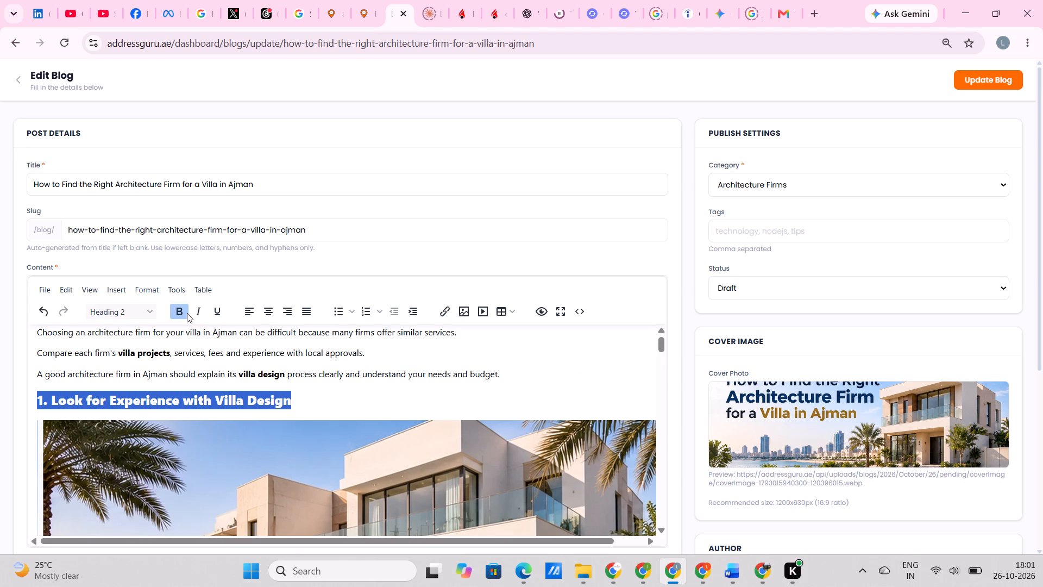
pyautogui.click(177, 309)
pyautogui.click(237, 359)
# Merge the four short paragraphs below the villa image, from "Choose an architecture firm" to "If possible, visit a project", into one paragraph.
pyautogui.scroll(-1, 237, 359)
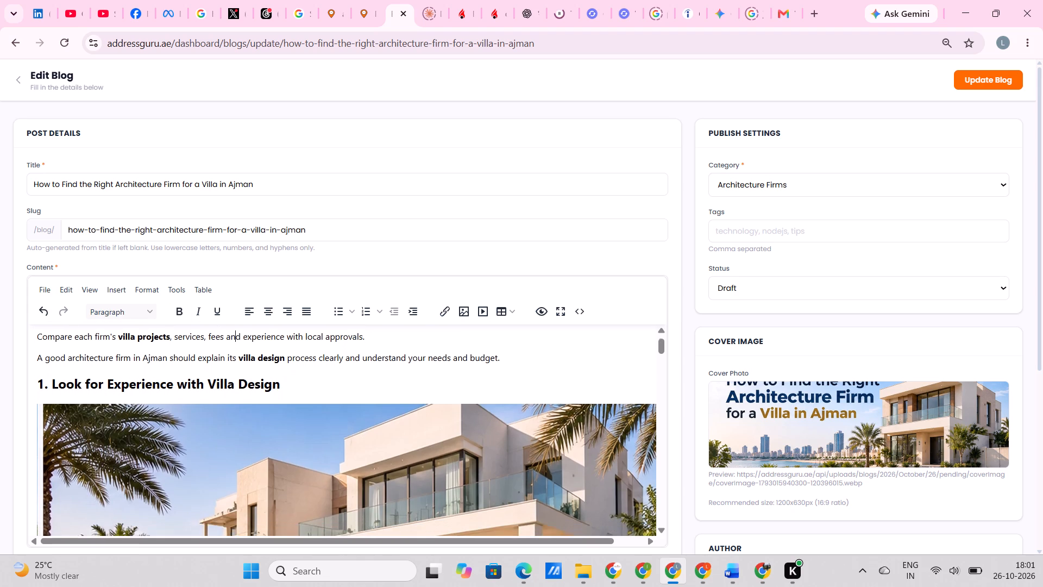
pyautogui.scroll(-4, 237, 359)
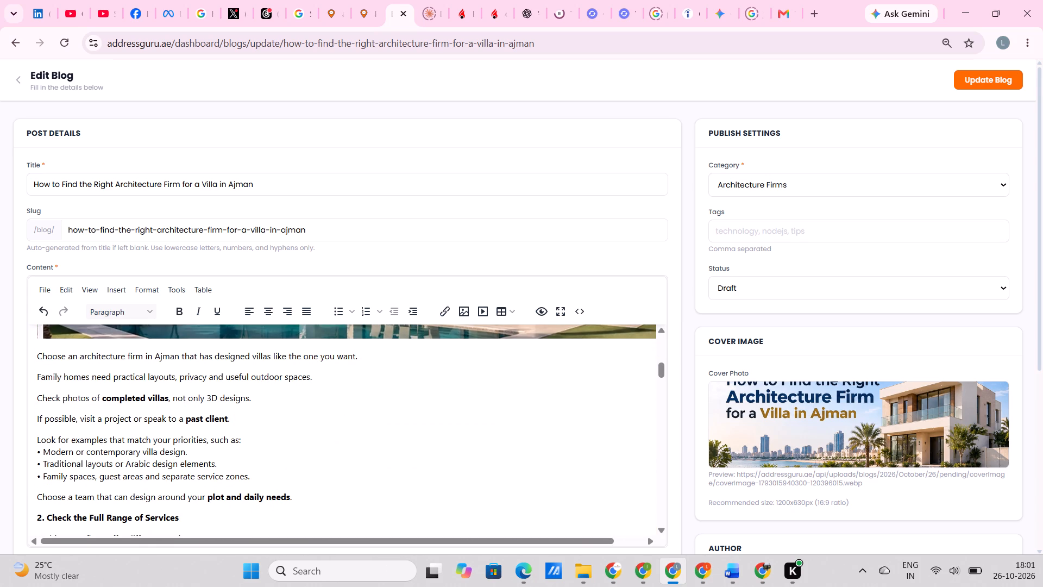
pyautogui.moveTo(262, 397); pyautogui.dragTo(245, 396)
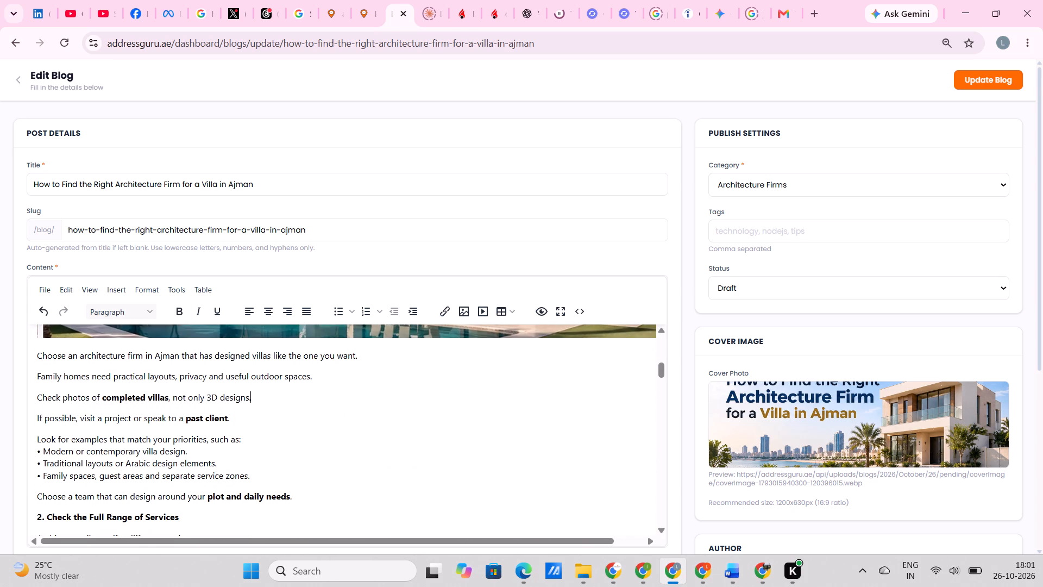
pyautogui.moveTo(245, 396); pyautogui.dragTo(50, 385)
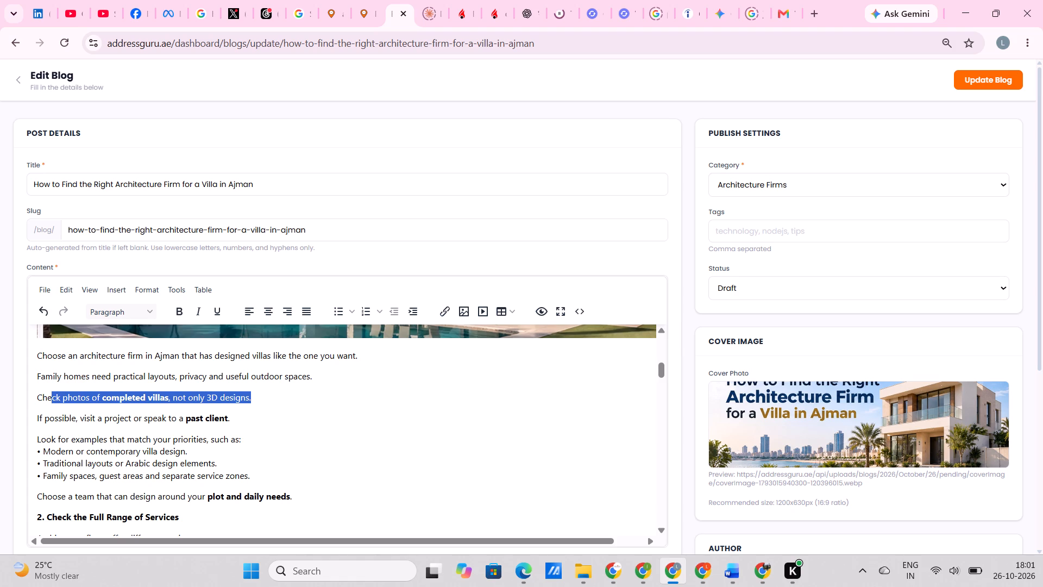
pyautogui.click(34, 371)
pyautogui.click(35, 379)
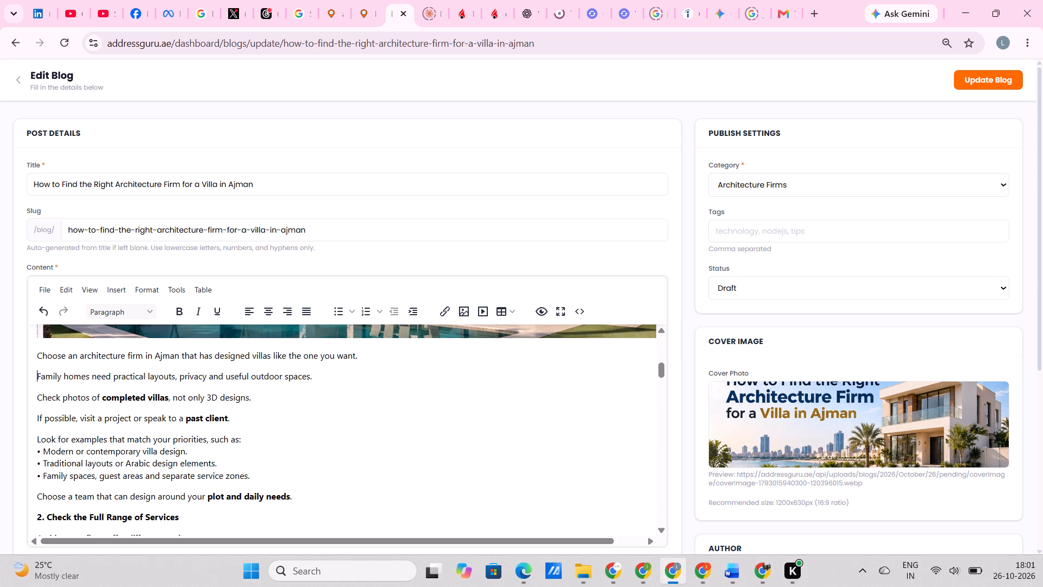
pyautogui.press('BackSpace')
pyautogui.press('space')
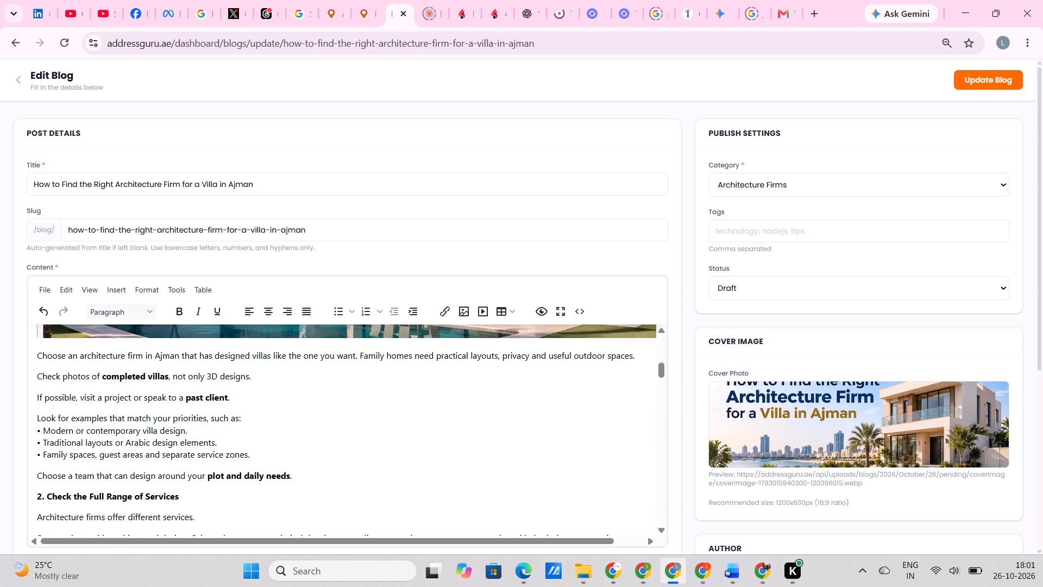
pyautogui.click(42, 378)
pyautogui.press('Left')
pyautogui.press('BackSpace')
pyautogui.press('space')
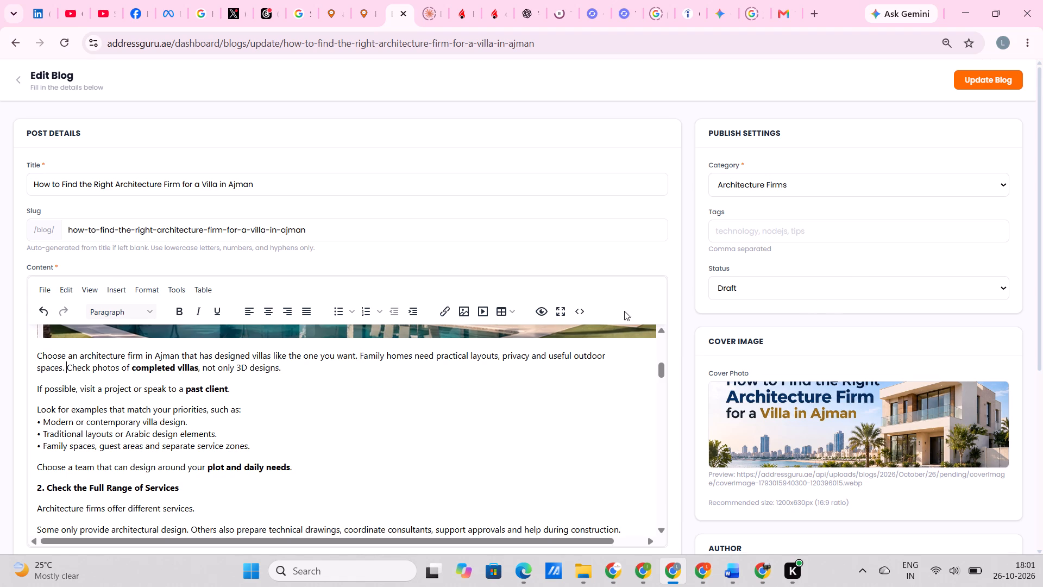
pyautogui.click(36, 385)
pyautogui.press('BackSpace')
pyautogui.press('space')
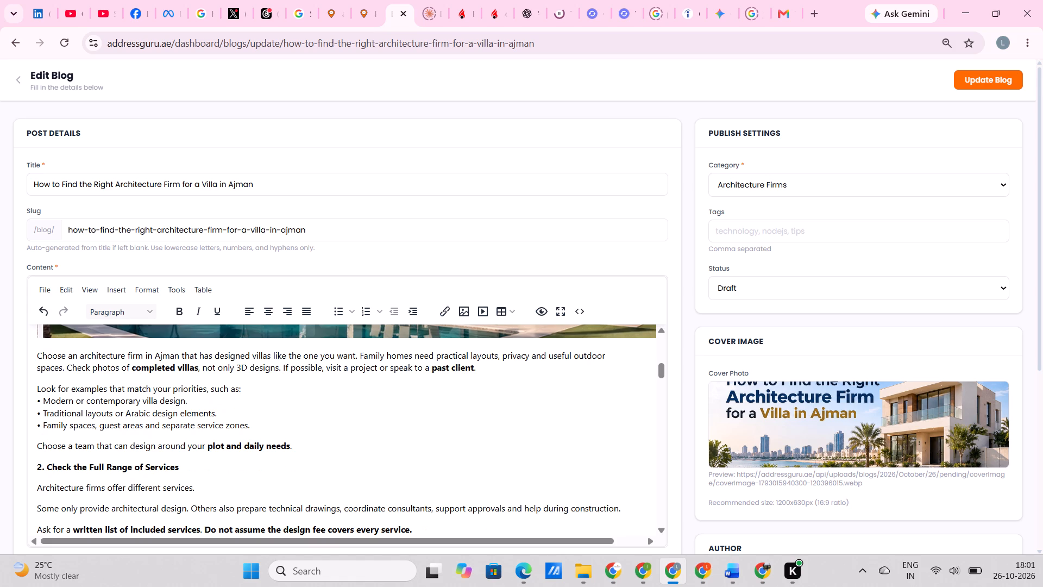
# Copy the merged "Choose an architecture firm in Ajman" paragraph below the villa image and remove it along with its empty line.
pyautogui.tripleClick(294, 368)
pyautogui.click(294, 367)
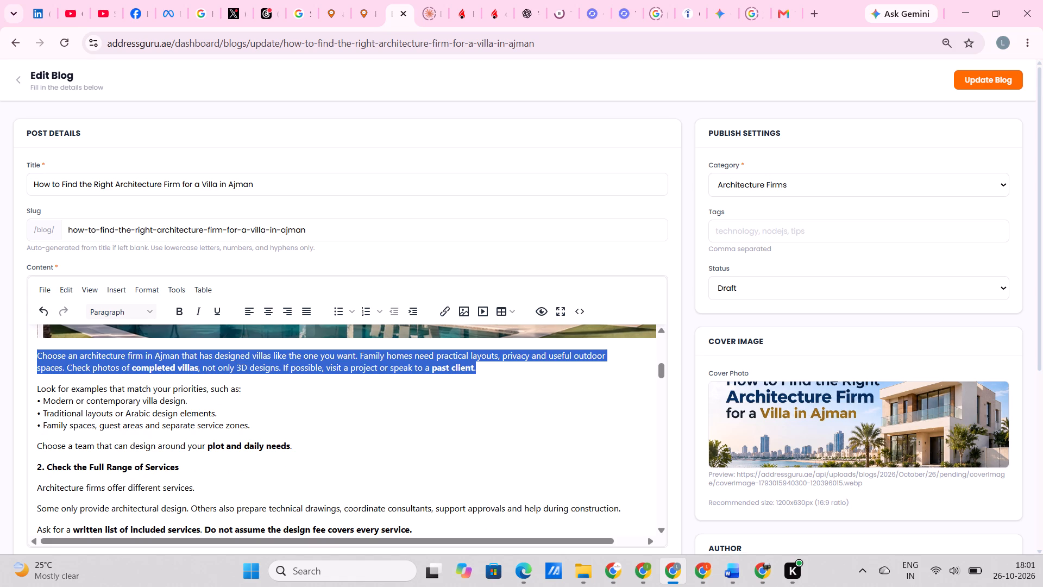
pyautogui.hotkey('ctrl', 'c')
pyautogui.press('BackSpace')
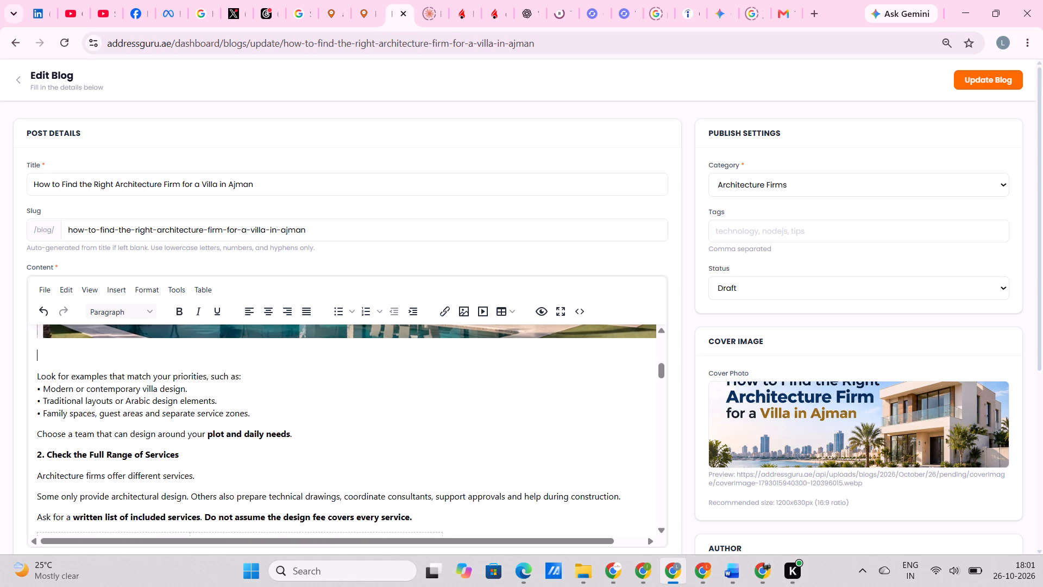
pyautogui.press('BackSpace')
pyautogui.click(207, 352)
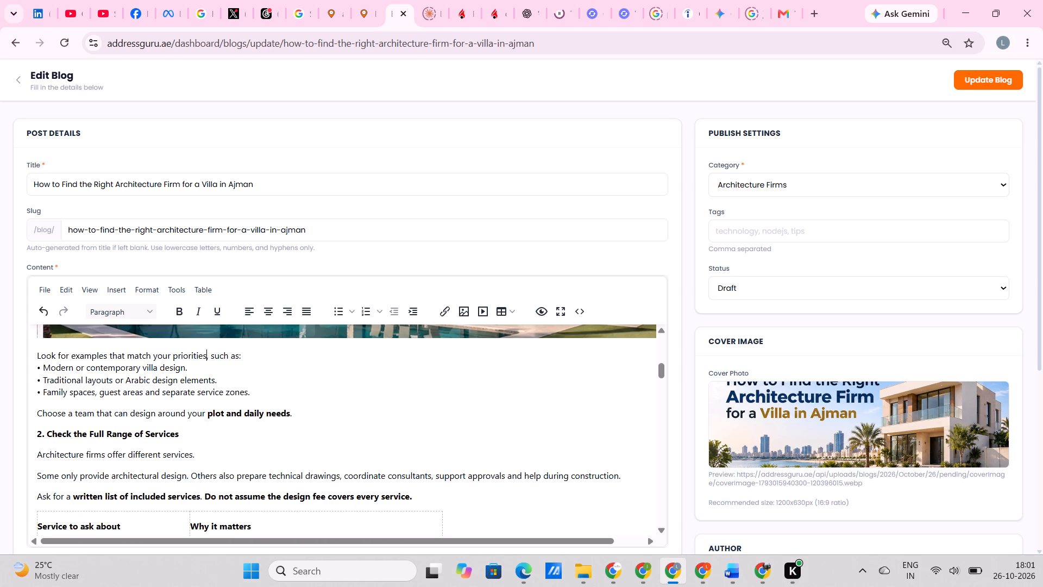
# Delete "for examples" from the line so it reads "Look that match your priorities, such as:".
pyautogui.scroll(1, 207, 352)
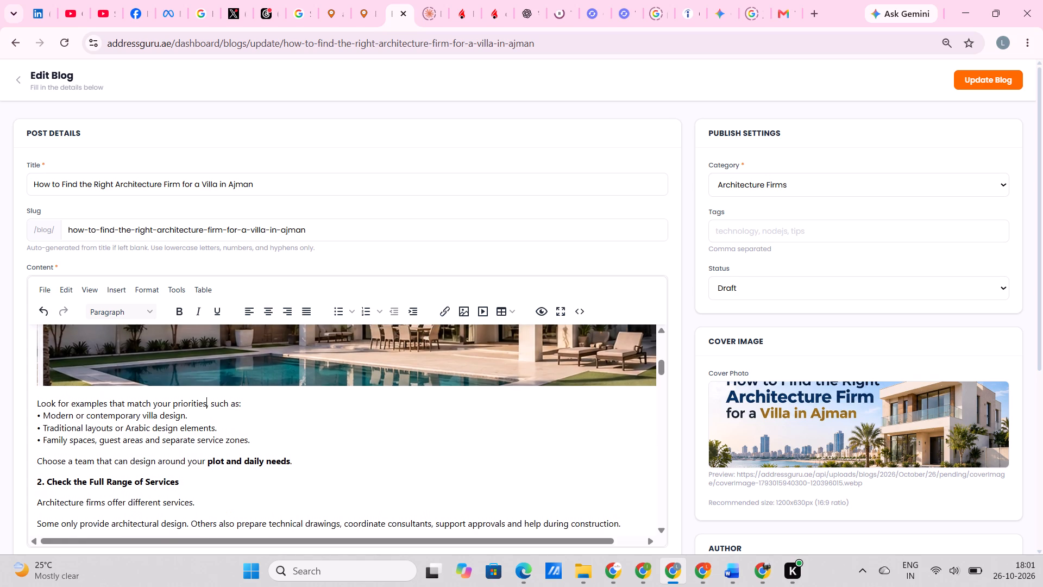
pyautogui.scroll(2, 213, 384)
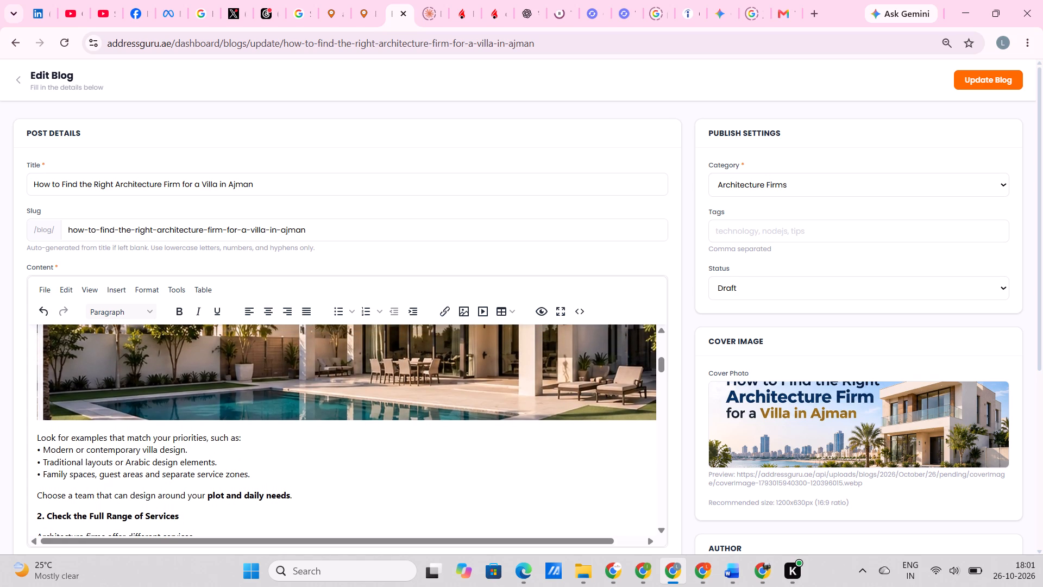
pyautogui.moveTo(70, 438); pyautogui.dragTo(106, 440)
pyautogui.press('BackSpace')
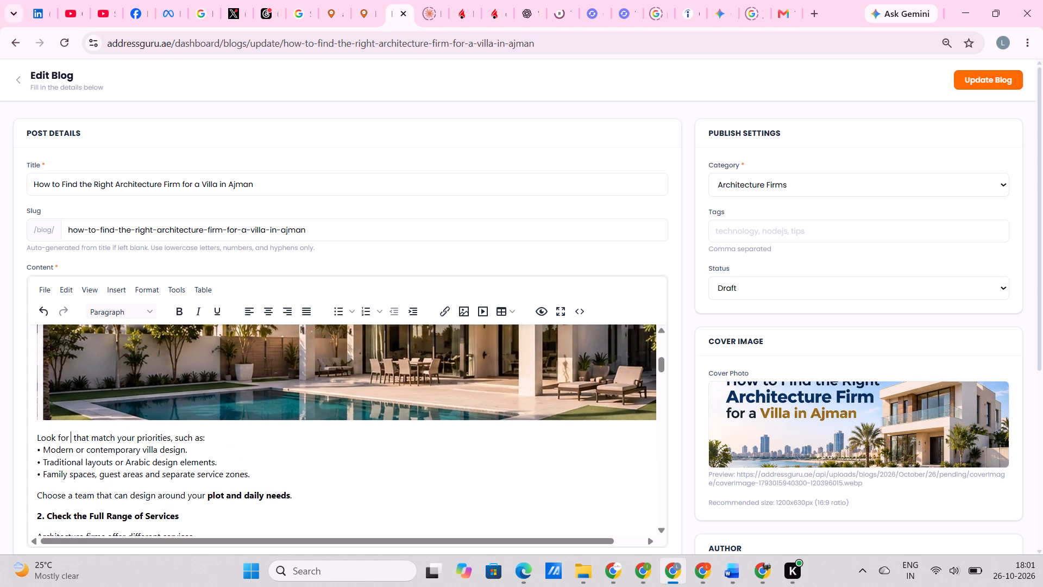
pyautogui.press('BackSpace')
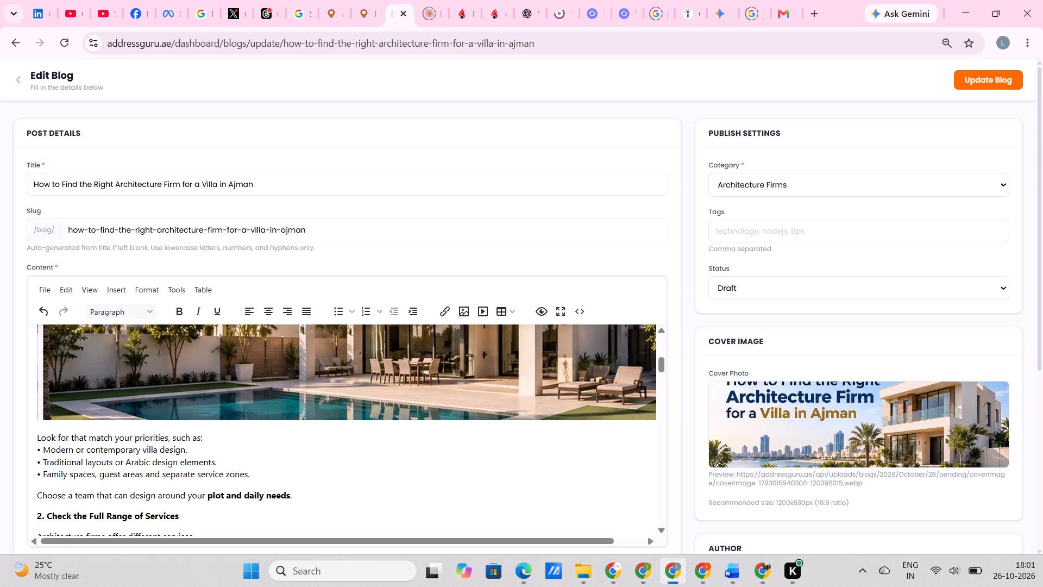
pyautogui.press('BackSpace')
pyautogui.press('BackSpace')
pyautogui.press('BackSpace')
pyautogui.press('BackSpace')
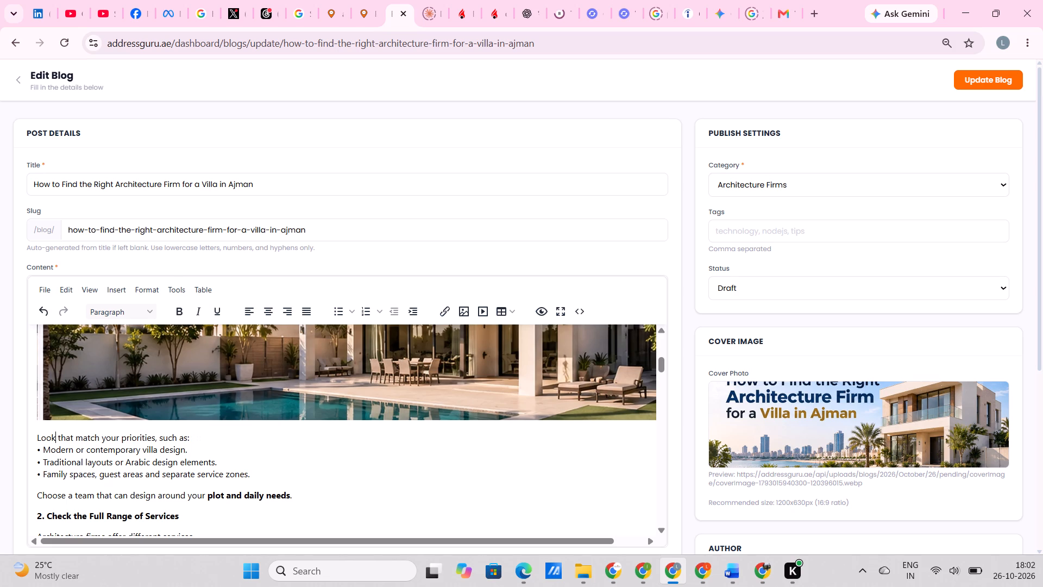
# Format the "Look that match your priorities, such as:" text block as Heading 3.
pyautogui.click(118, 308)
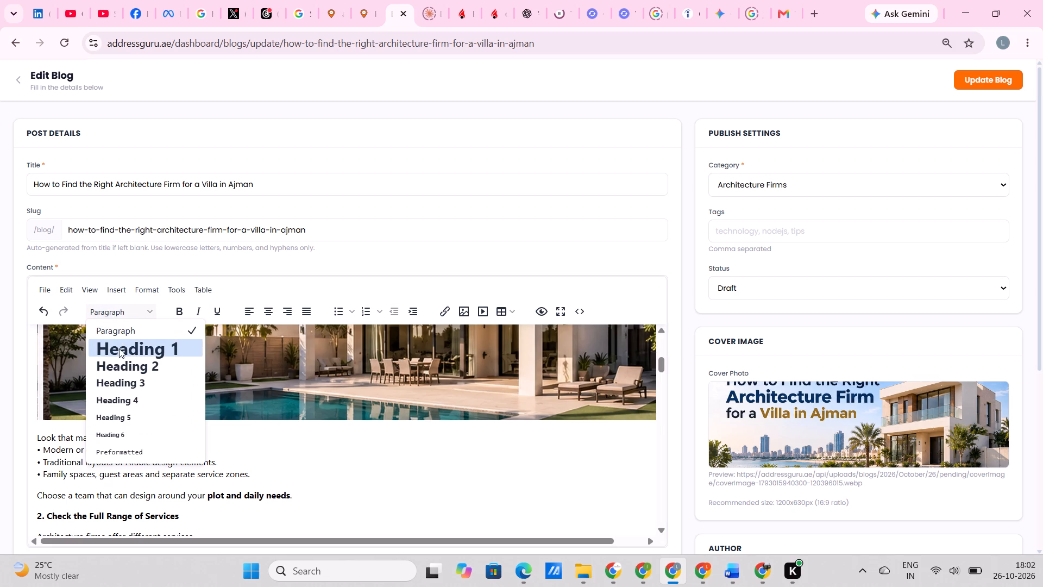
pyautogui.click(135, 389)
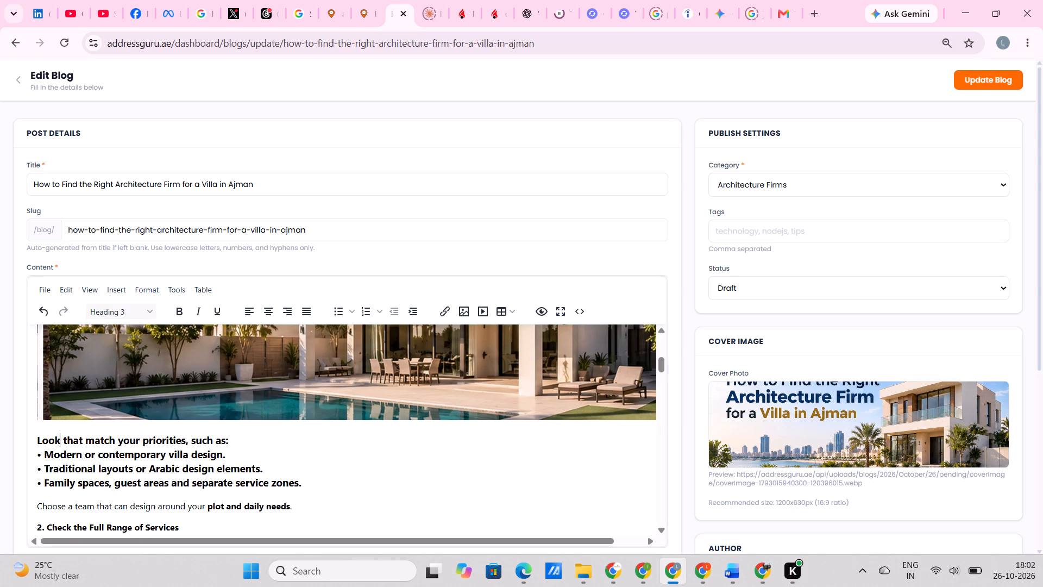
# Remove the bullet character before "Modern or contemporary villa design." and split the three example lines from the heading into their own block.
pyautogui.click(49, 452)
pyautogui.press('BackSpace')
pyautogui.press('BackSpace')
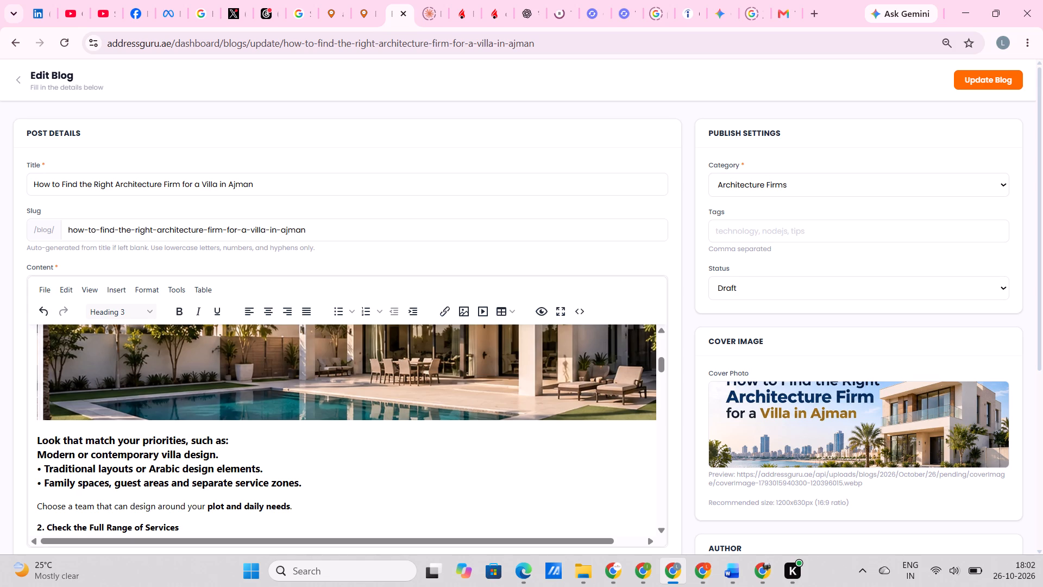
pyautogui.press('BackSpace')
pyautogui.press('Return')
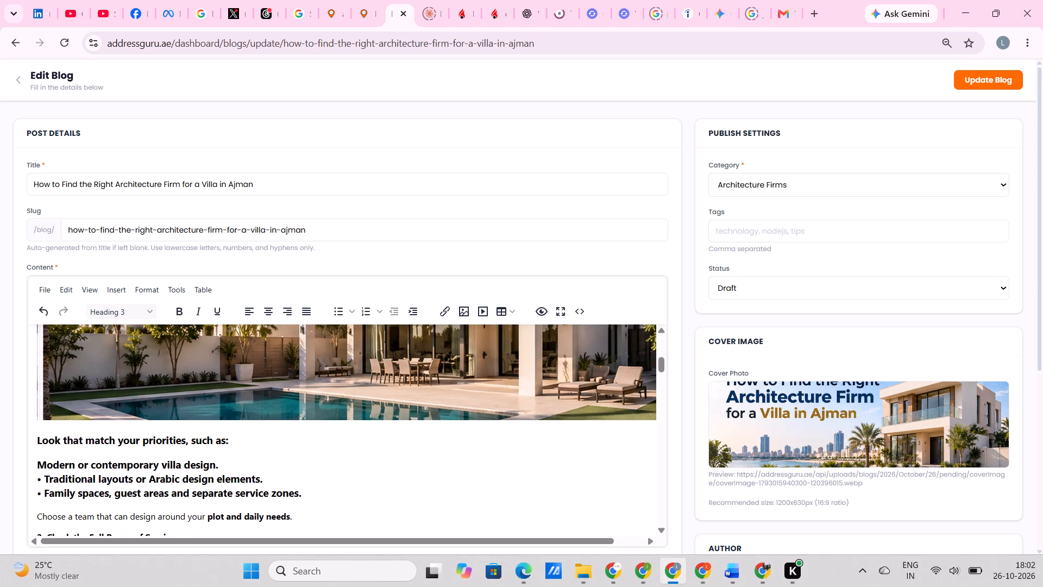
# Set the block of three villa example lines to Paragraph style and turn it into a bulleted list.
pyautogui.moveTo(70, 467); pyautogui.dragTo(132, 495)
pyautogui.click(147, 307)
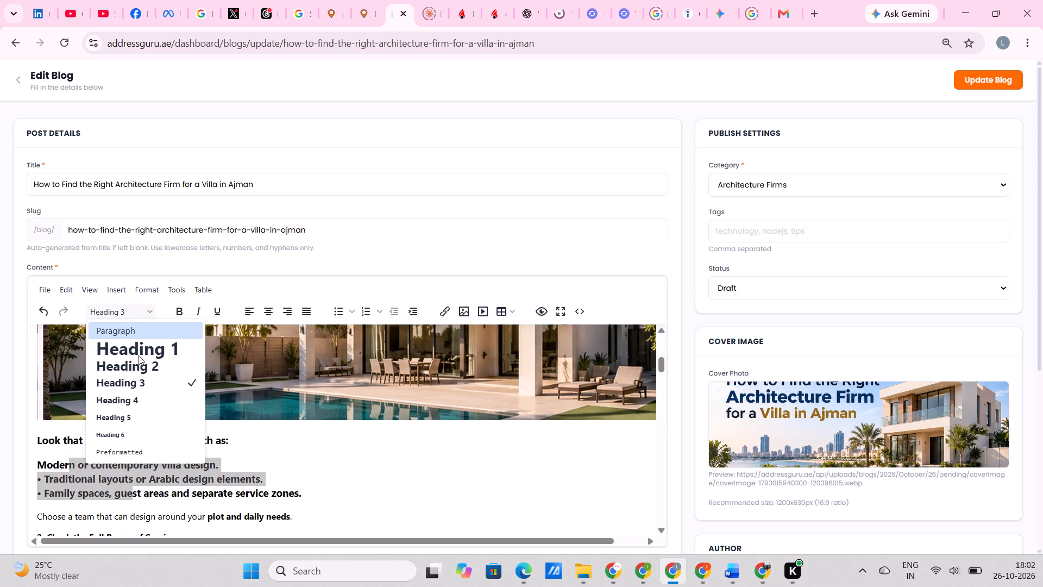
pyautogui.click(134, 327)
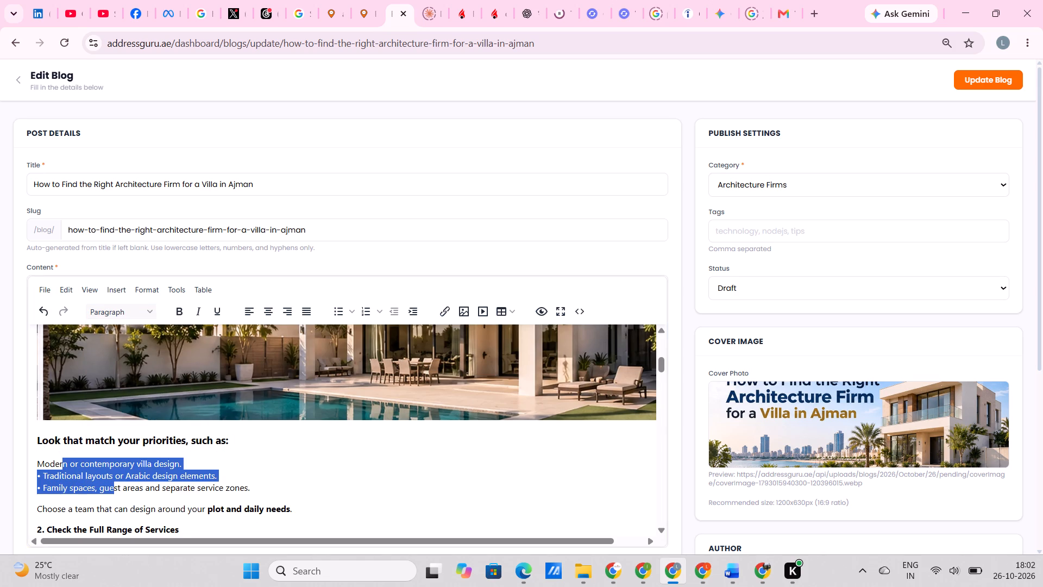
pyautogui.click(343, 313)
pyautogui.click(343, 313)
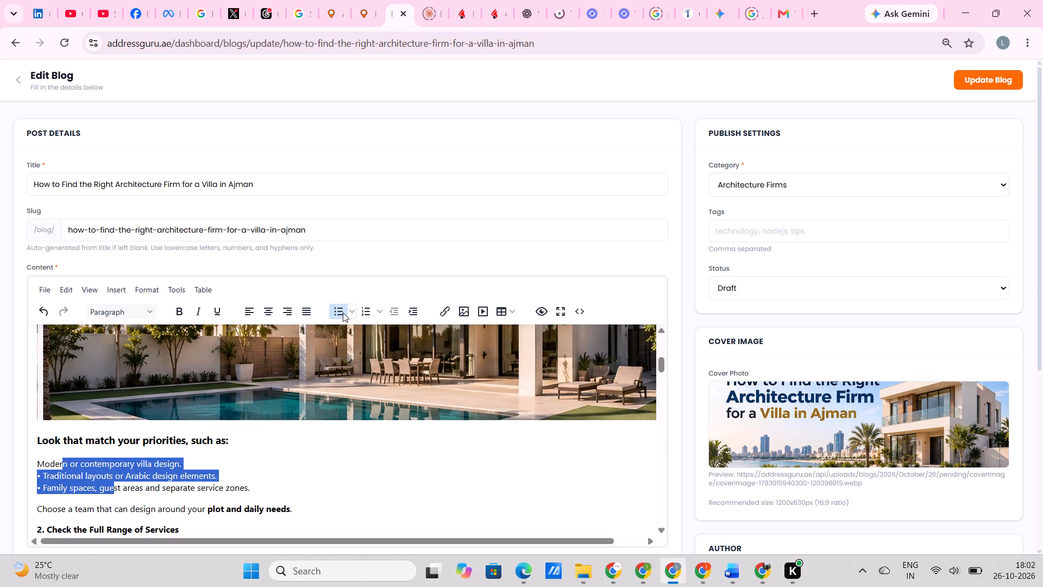
pyautogui.click(343, 313)
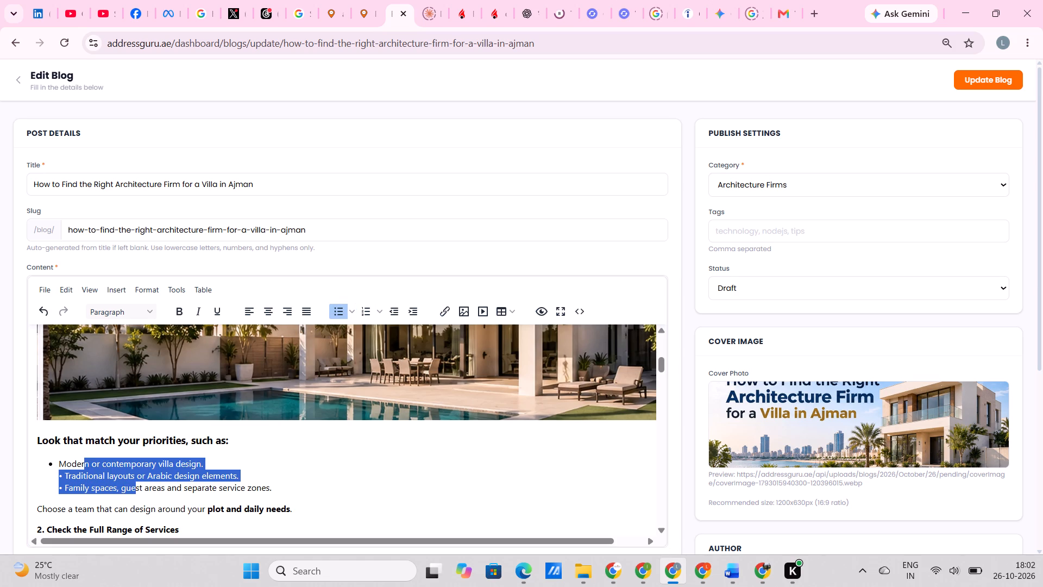
# Remove the manual bullet before "Traditional layouts or Arabic design elements." and make that line a separate list item.
pyautogui.click(67, 475)
pyautogui.click(66, 478)
pyautogui.write('\\\\')
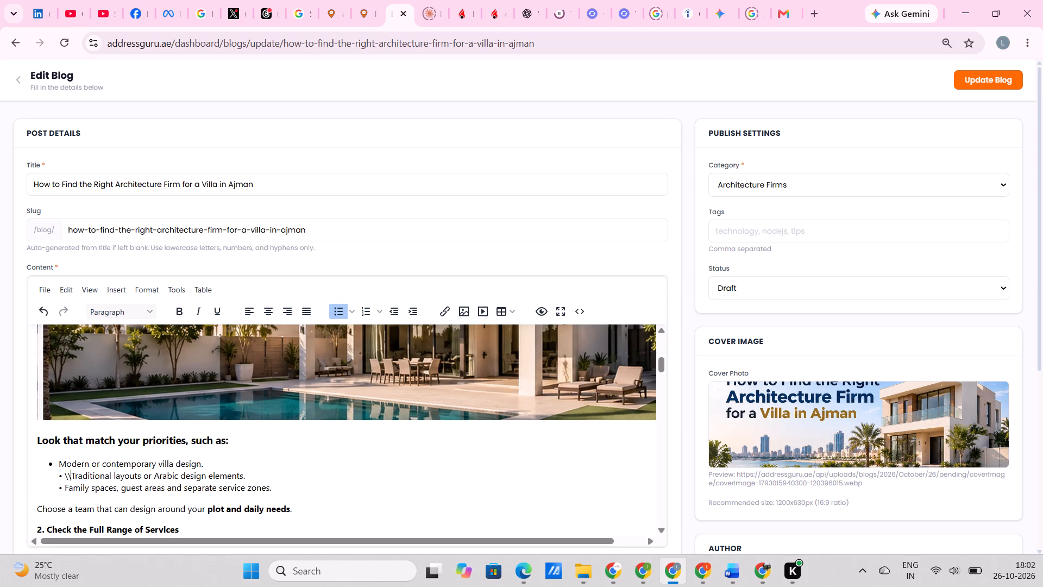
pyautogui.press('BackSpace')
pyautogui.press('BackSpace')
pyautogui.press('Print')
pyautogui.press('BackSpace')
pyautogui.press('BackSpace')
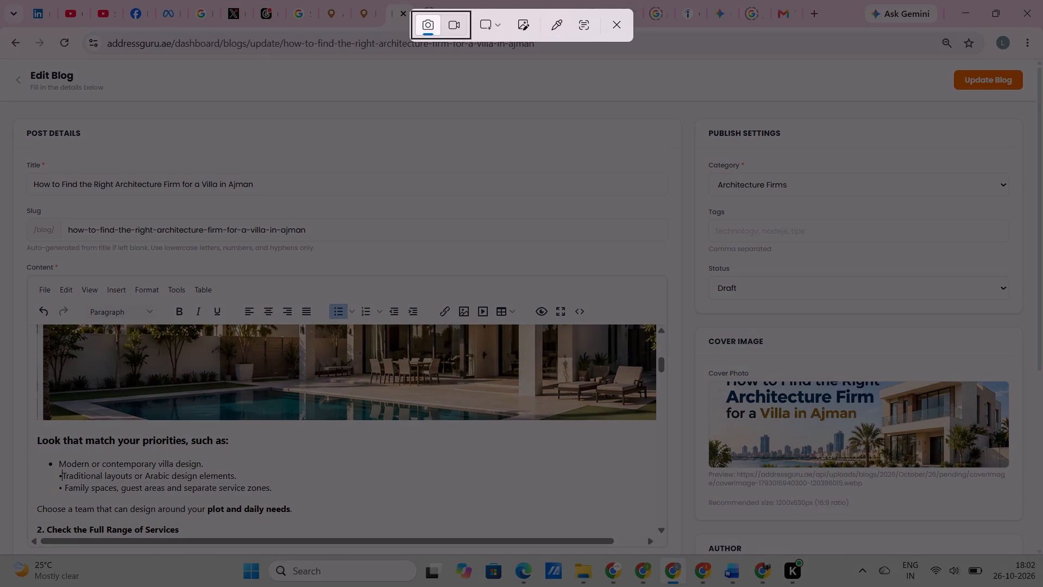
pyautogui.click(617, 17)
pyautogui.press('BackSpace')
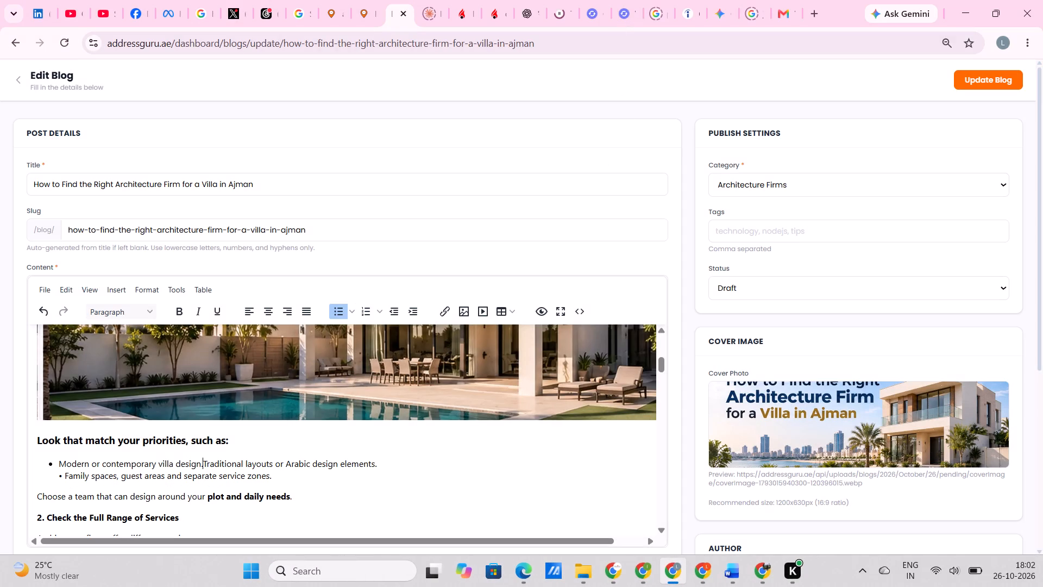
pyautogui.press('Return')
# Remove the manual bullet before "Family spaces, guest areas and separate service zones." and make that line a separate list item.
pyautogui.click(67, 490)
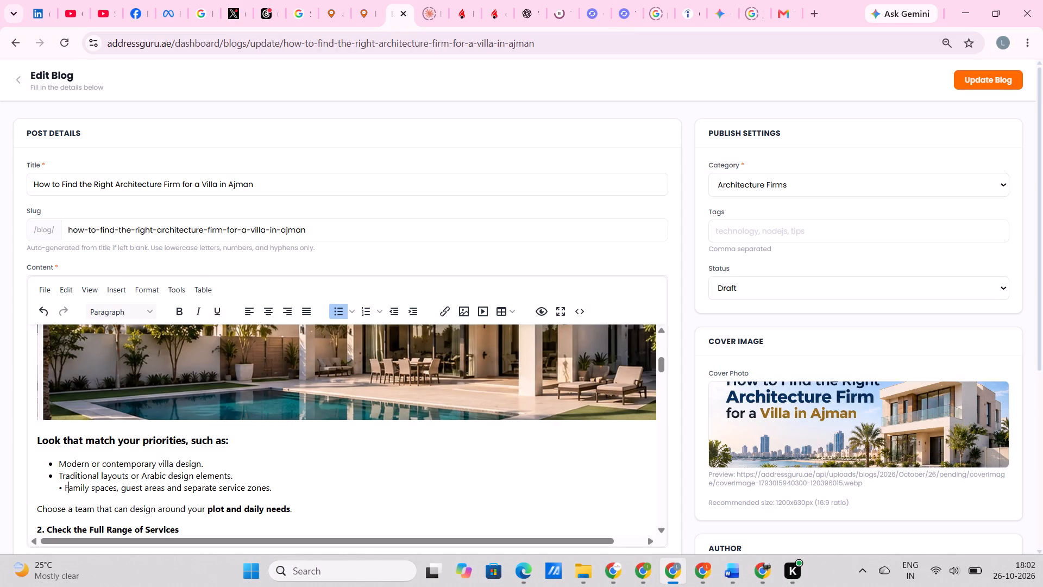
pyautogui.press('Left')
pyautogui.press('BackSpace')
pyautogui.press('BackSpace')
pyautogui.press('BackSpace')
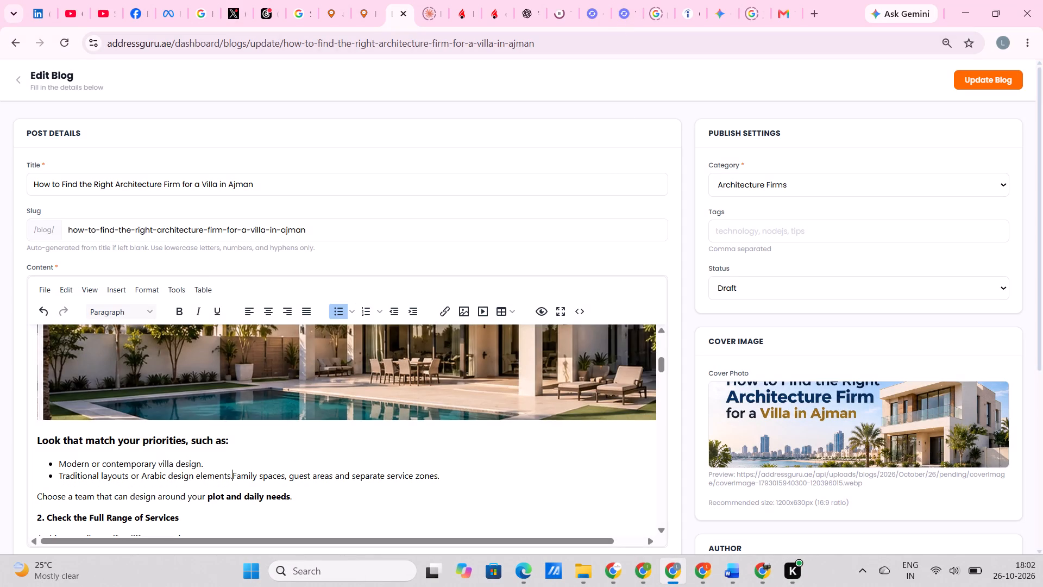
pyautogui.press('Return')
# Paste the copied "Choose an architecture firm" paragraph between the heading "1. Look for Experience with Villa Design" and the villa image.
pyautogui.scroll(1, 154, 425)
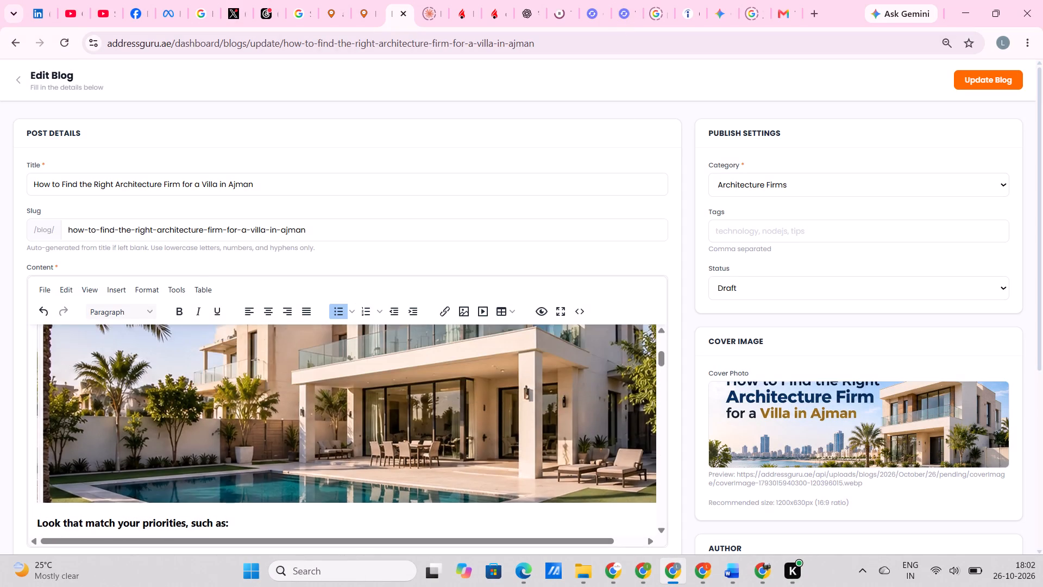
pyautogui.scroll(3, 210, 409)
pyautogui.click(277, 406)
pyautogui.press('Return')
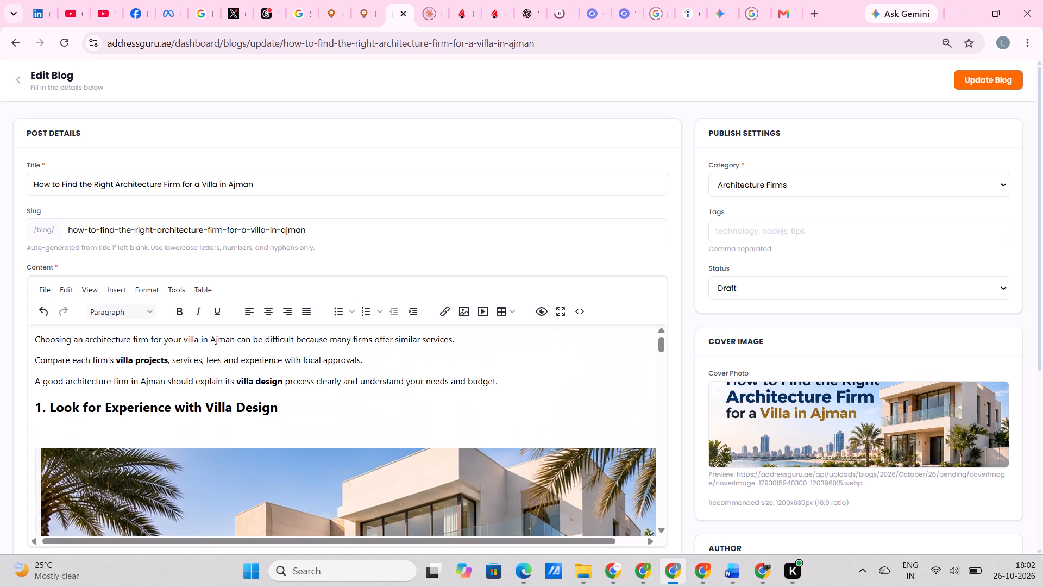
pyautogui.hotkey('ctrl', 'v')
# Shrink the villa image proportionally to about three quarters of its original width.
pyautogui.scroll(-1, 598, 505)
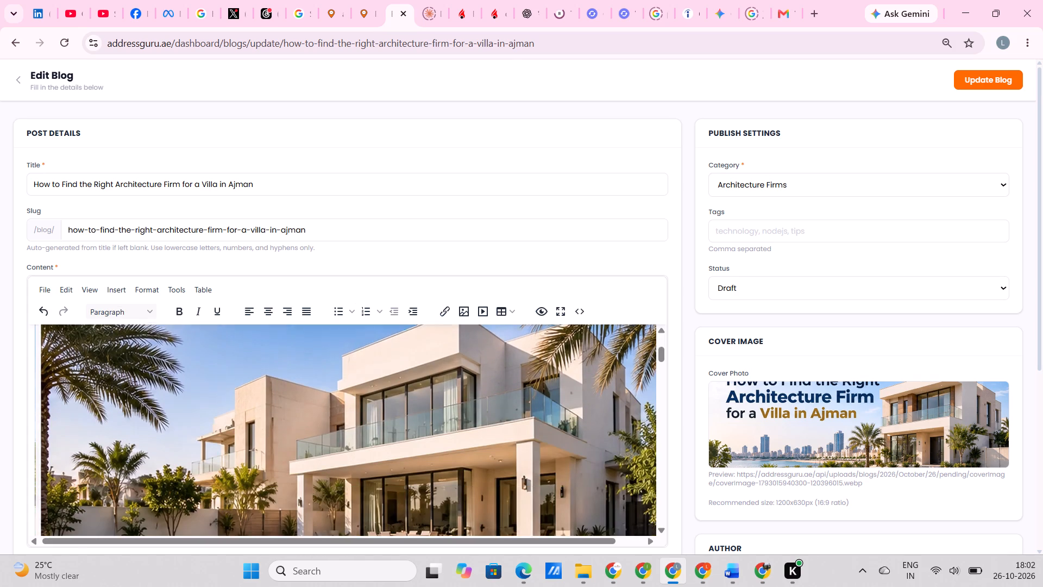
pyautogui.scroll(-2, 586, 497)
pyautogui.click(576, 486)
pyautogui.scroll(-2, 576, 486)
pyautogui.hscroll(-1, 639, 448)
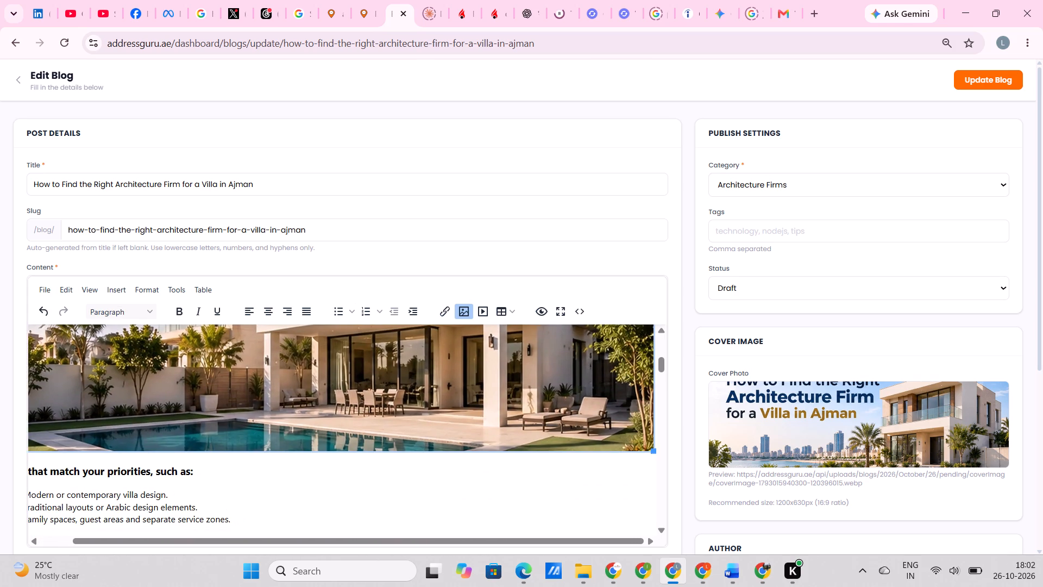
pyautogui.hscroll(-1, 648, 444)
pyautogui.moveTo(656, 450); pyautogui.dragTo(419, 415)
pyautogui.scroll(4, 426, 419)
# Format the line "2. Check the Full Range of Services" as Heading 2 and remove its bold formatting.
pyautogui.scroll(-2, 435, 427)
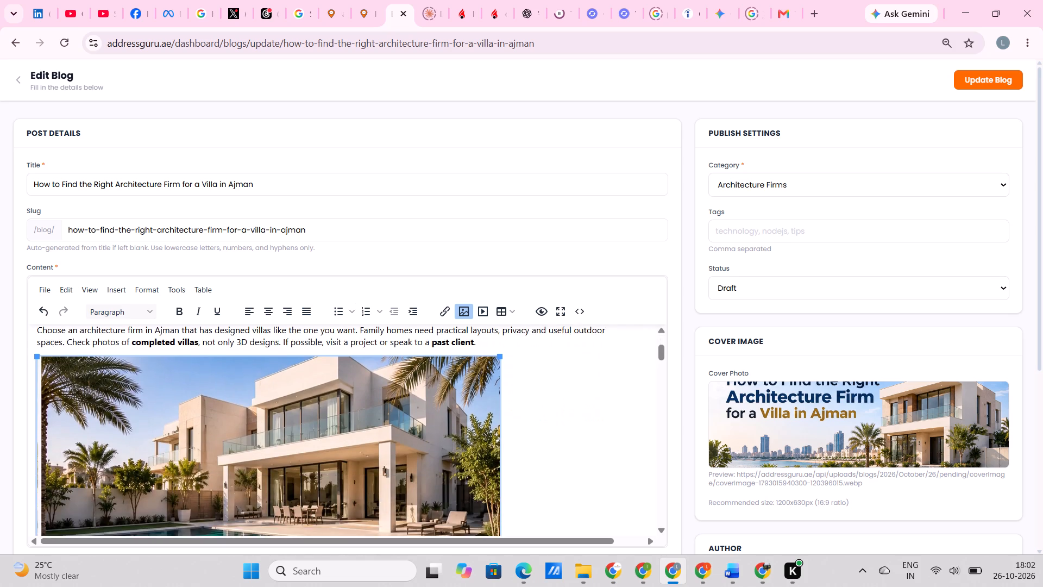
pyautogui.scroll(-3, 435, 427)
pyautogui.scroll(-1, 280, 441)
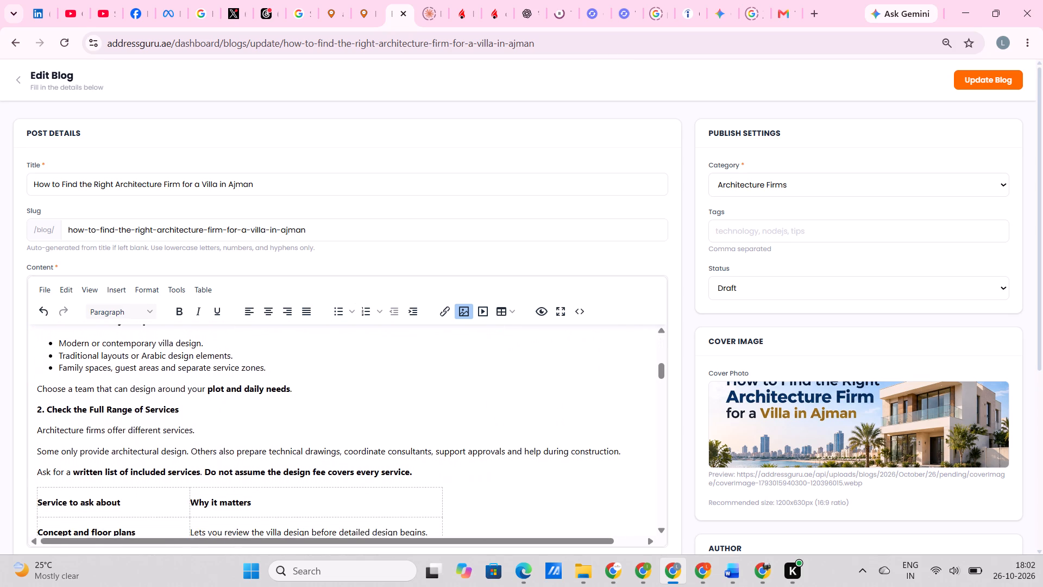
pyautogui.scroll(-2, 283, 432)
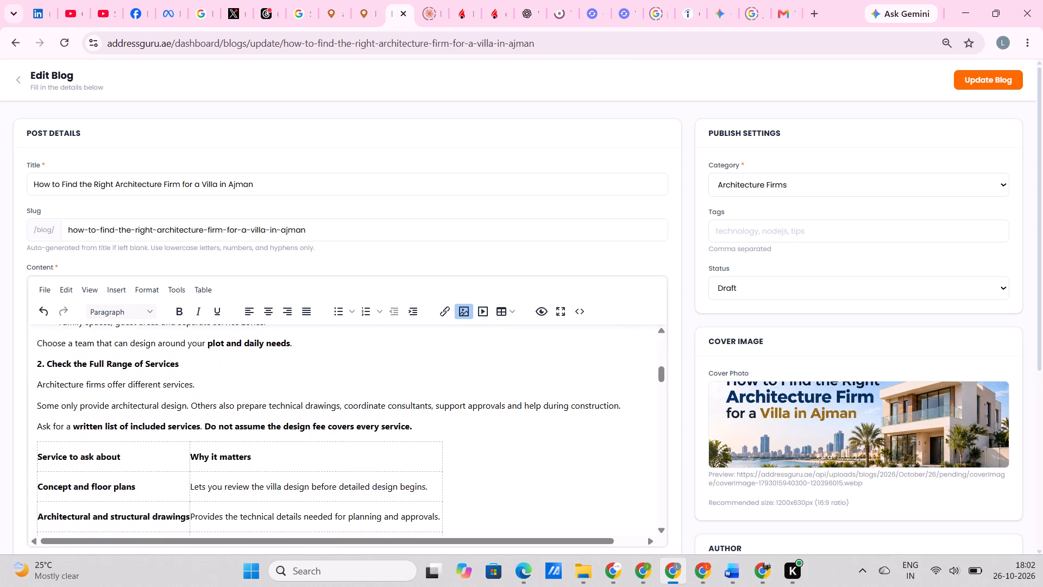
pyautogui.click(121, 358)
pyautogui.click(134, 310)
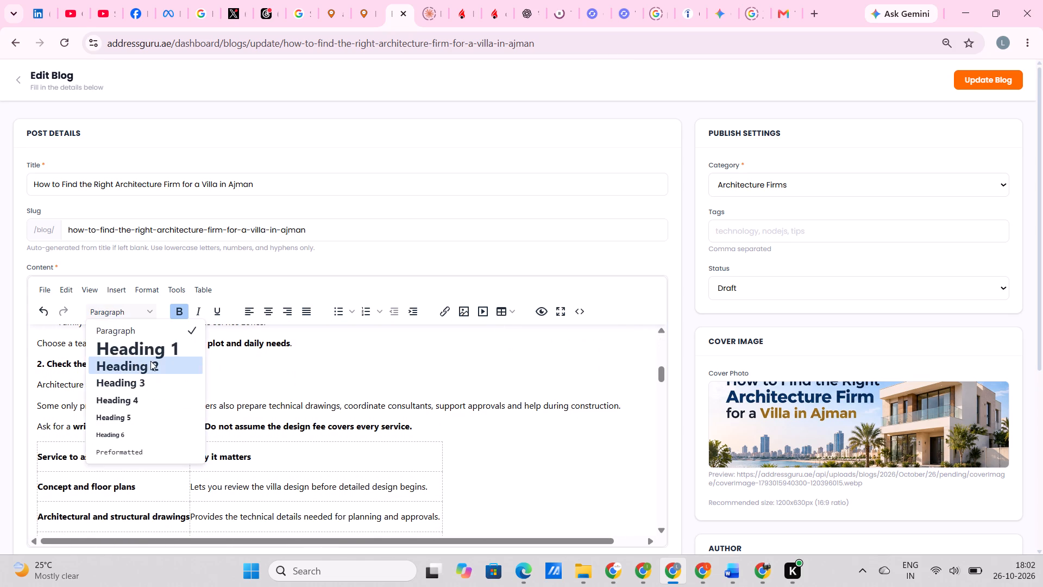
pyautogui.click(150, 361)
pyautogui.tripleClick(161, 370)
pyautogui.click(161, 370)
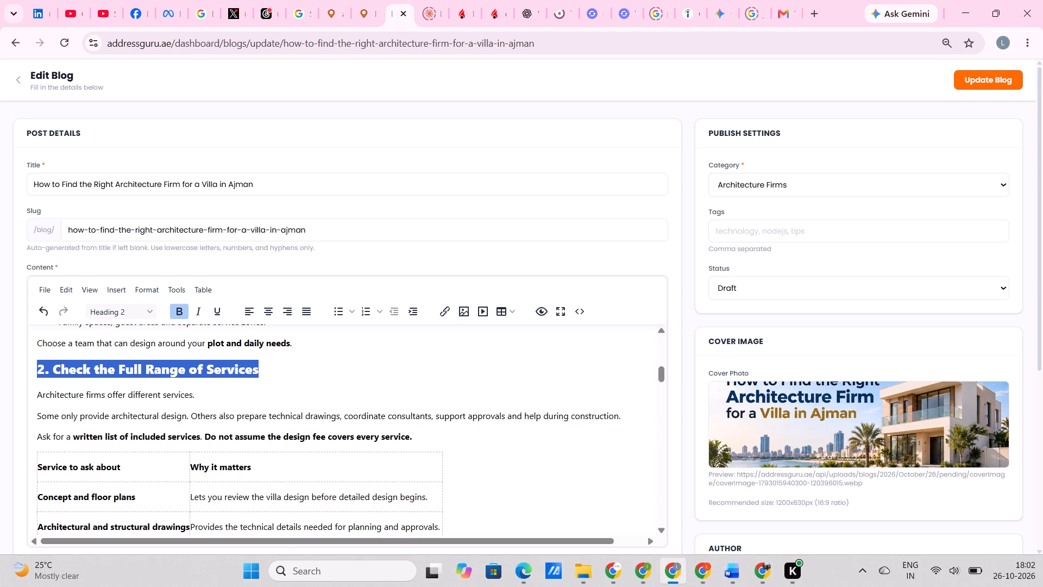
pyautogui.click(182, 310)
pyautogui.click(190, 379)
# Merge the paragraph starting "Some only provide architectural design" into the preceding one, "Architecture firms offer different services.", separated by a space.
pyautogui.scroll(-1, 190, 383)
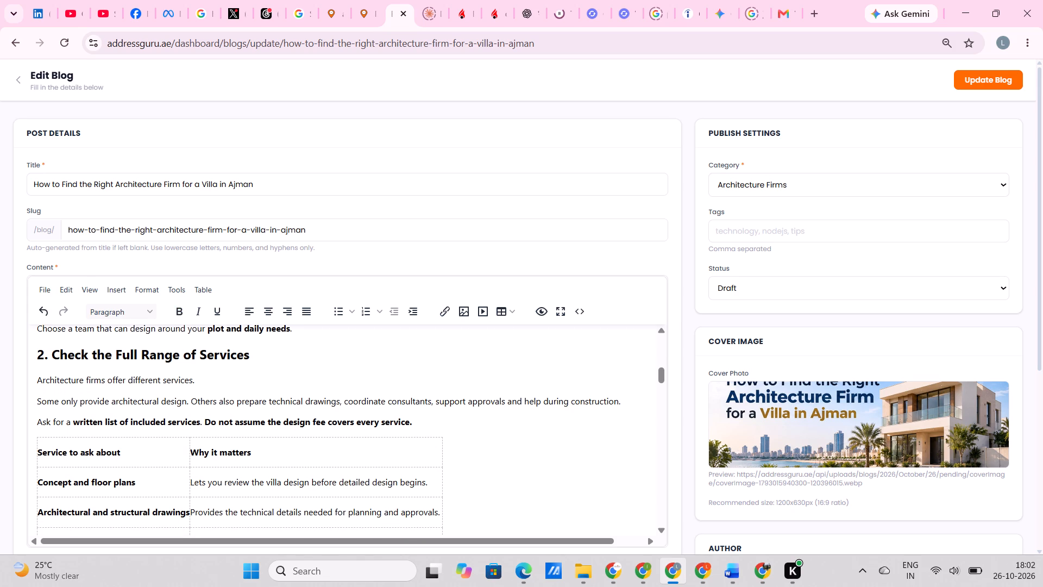
pyautogui.scroll(-2, 190, 383)
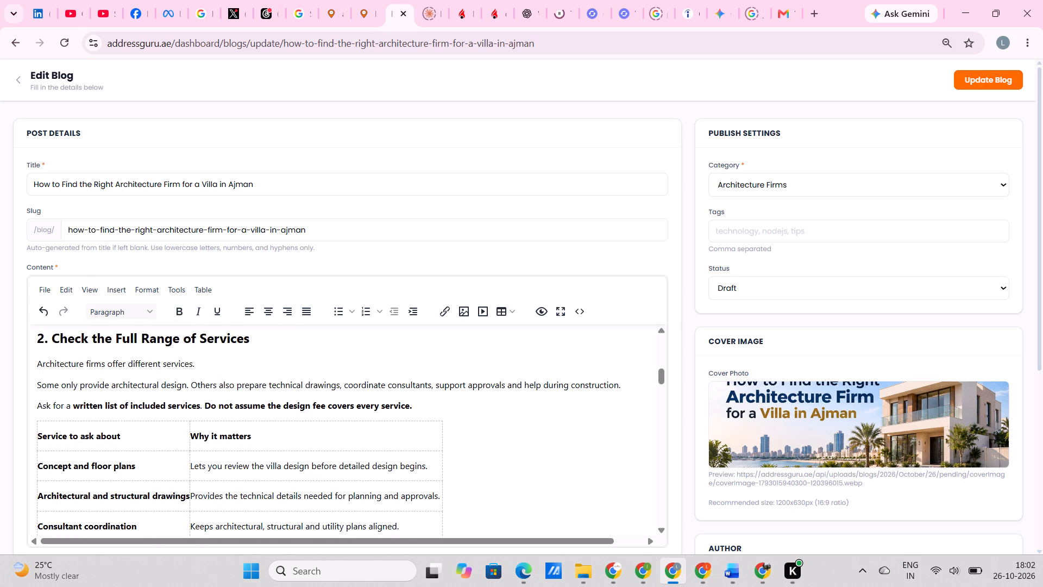
pyautogui.click(38, 382)
pyautogui.press('BackSpace')
pyautogui.press('space')
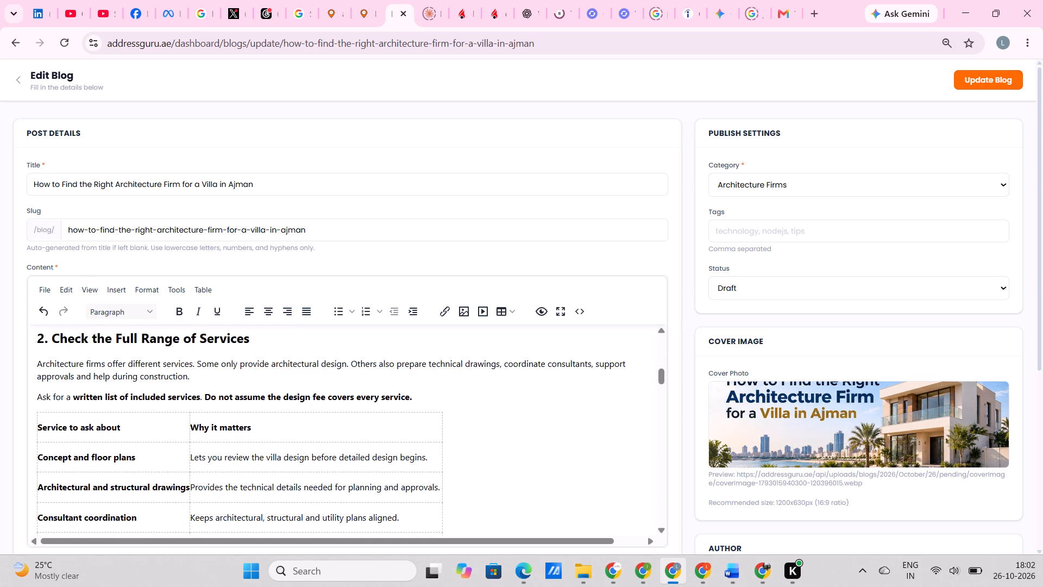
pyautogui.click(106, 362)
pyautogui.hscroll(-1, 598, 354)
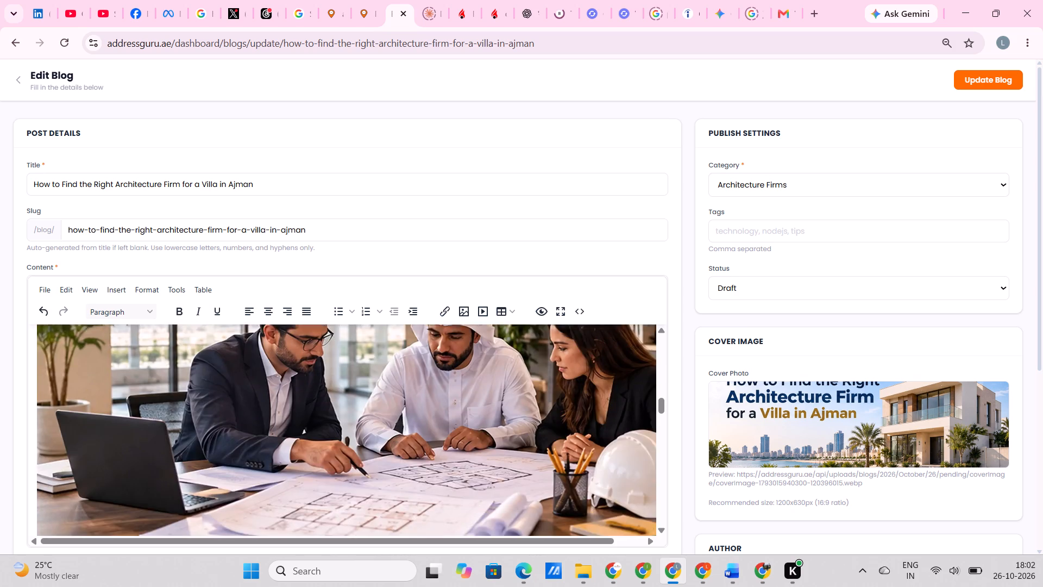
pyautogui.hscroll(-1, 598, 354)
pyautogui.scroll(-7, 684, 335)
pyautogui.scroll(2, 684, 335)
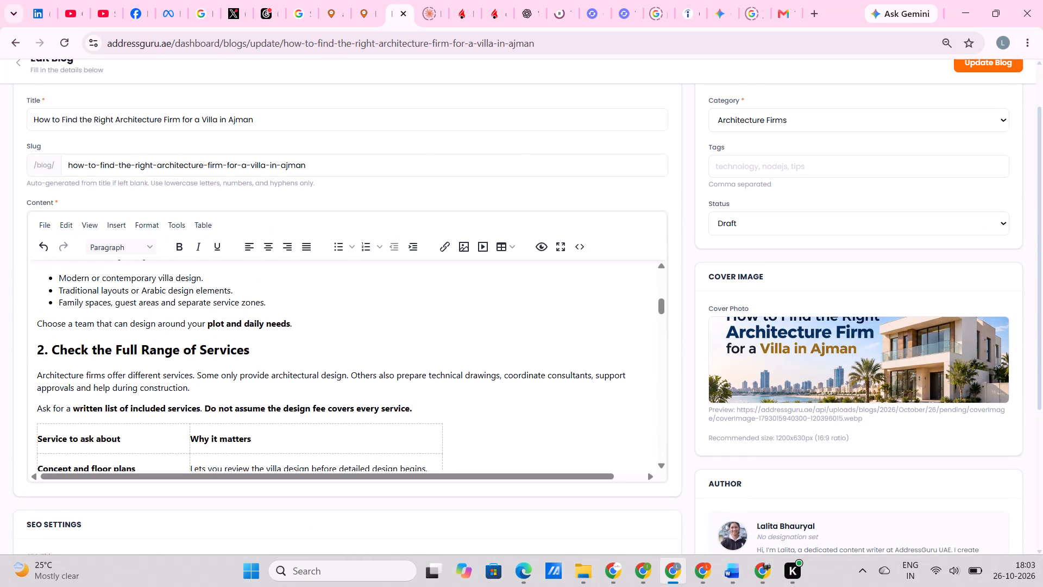
# Insert "in Ajman" after "Architecture firms" in the first sentence under "2. Check the Full Range of Services".
pyautogui.scroll(1, 277, 364)
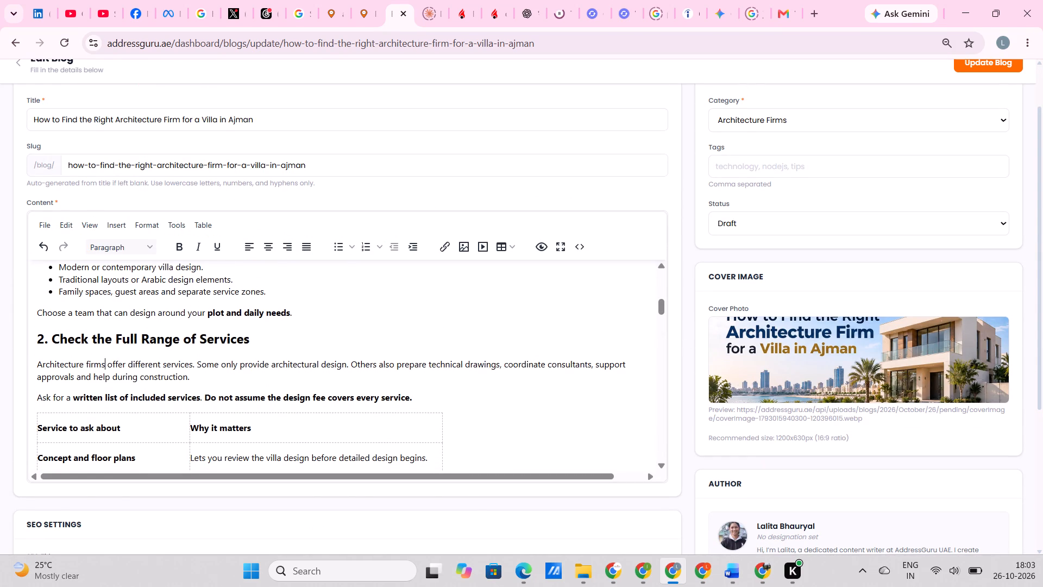
pyautogui.press('space')
pyautogui.write('in')
pyautogui.press('space')
pyautogui.write('jman')
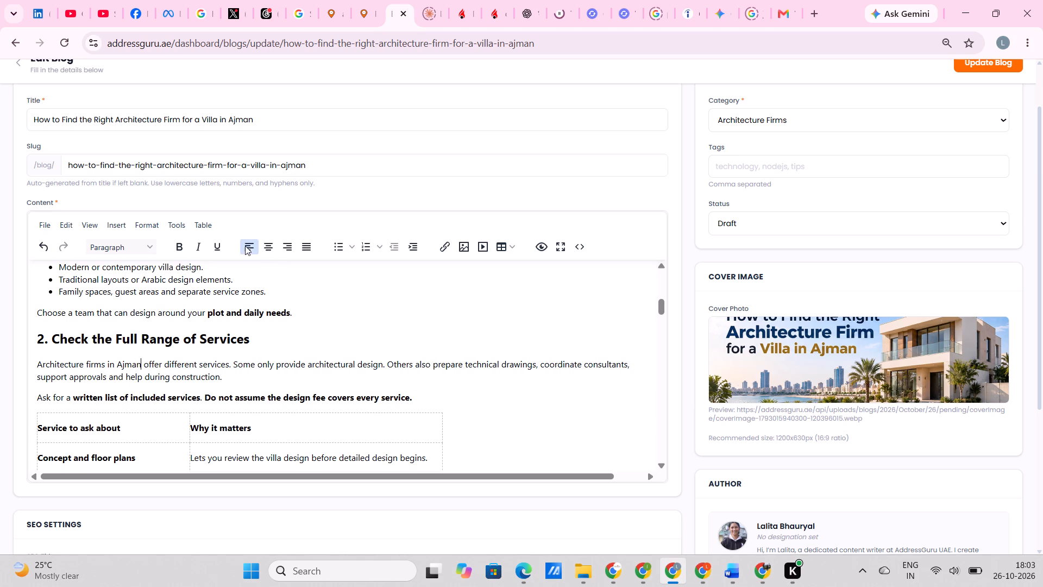
pyautogui.moveTo(142, 365); pyautogui.dragTo(67, 365)
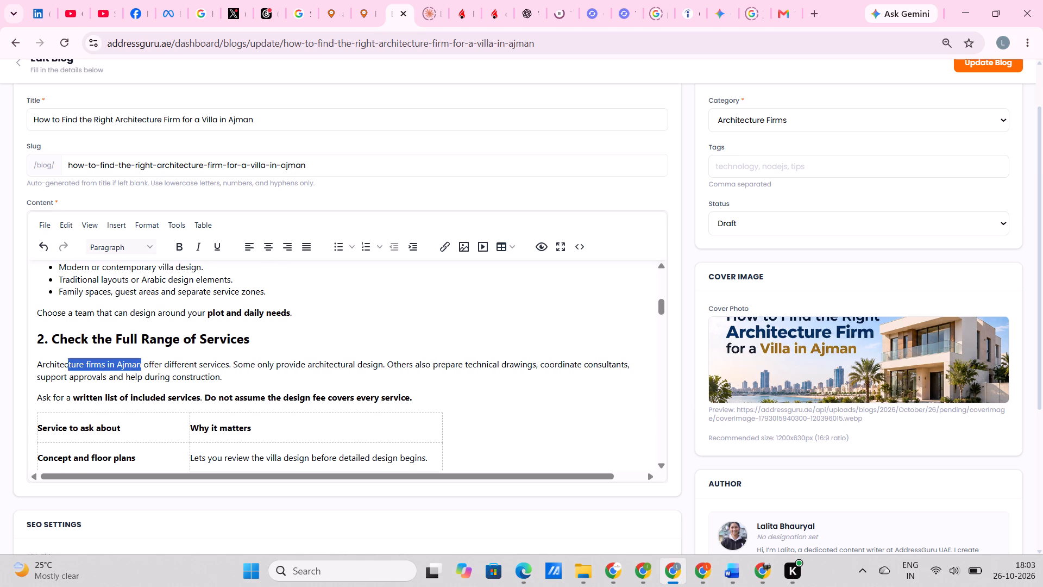
pyautogui.moveTo(67, 365); pyautogui.dragTo(33, 365)
pyautogui.click(617, 574)
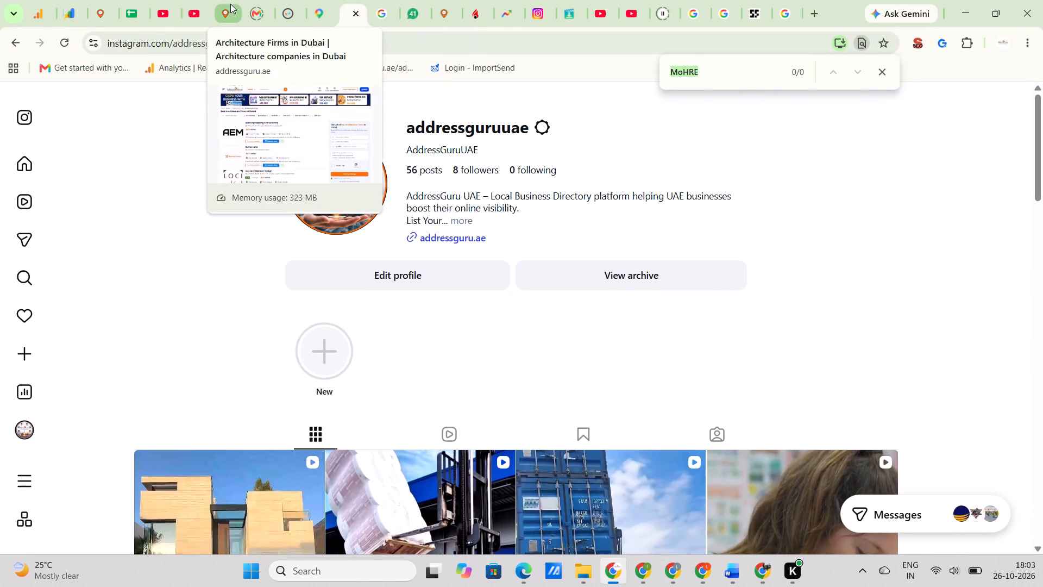
pyautogui.click(230, 4)
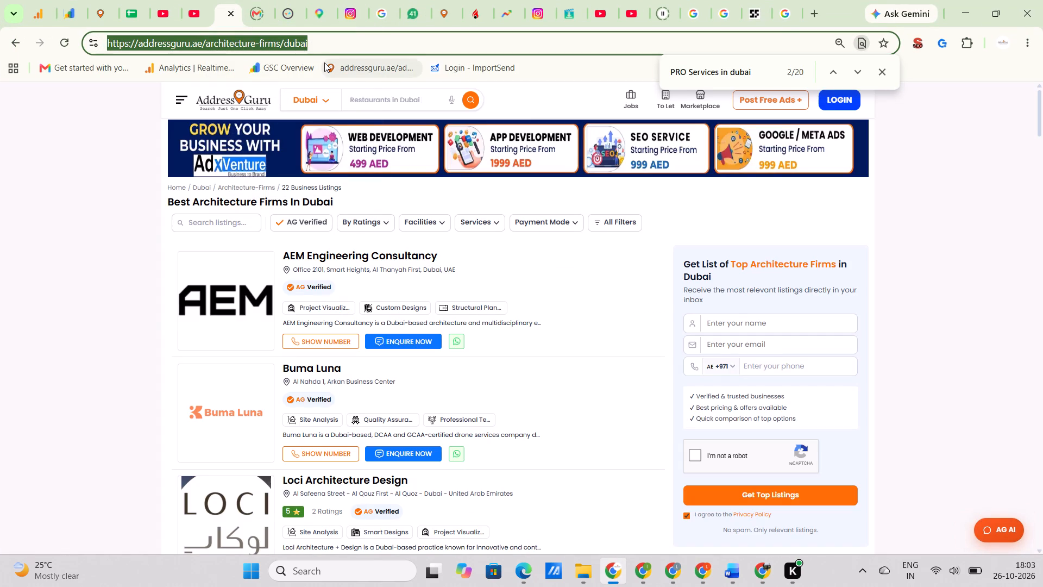
pyautogui.hotkey('ctrl', 'c')
pyautogui.click(959, 0)
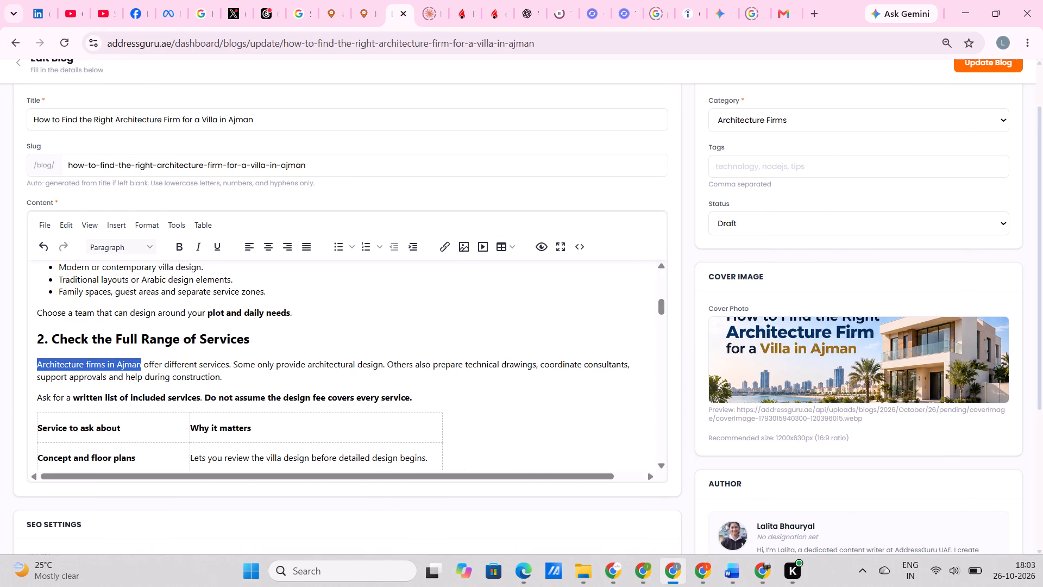
pyautogui.click(451, 251)
pyautogui.hotkey('ctrl', 'v')
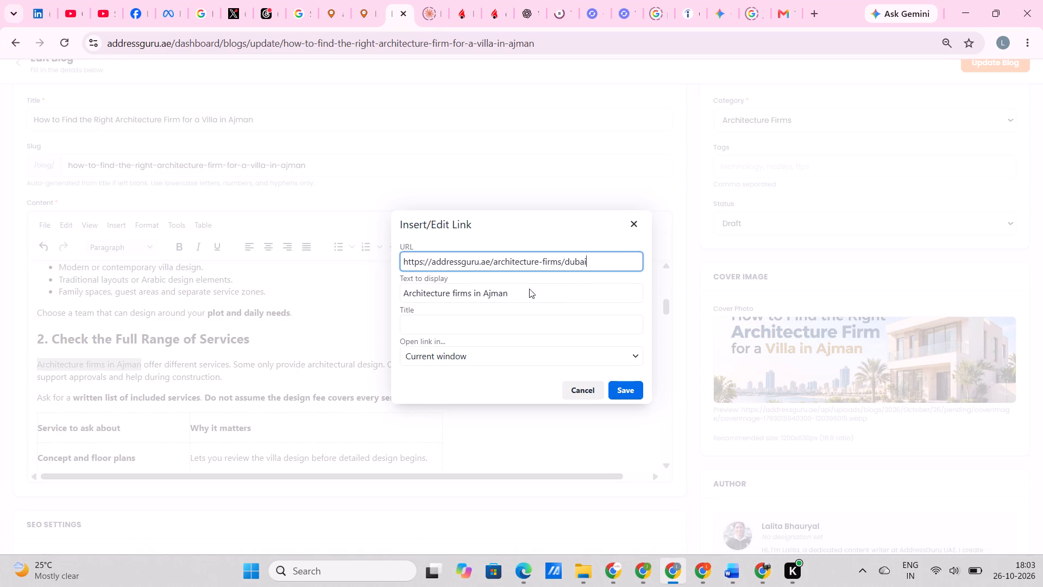
pyautogui.doubleClick(582, 259)
pyautogui.write('ajman')
pyautogui.click(500, 356)
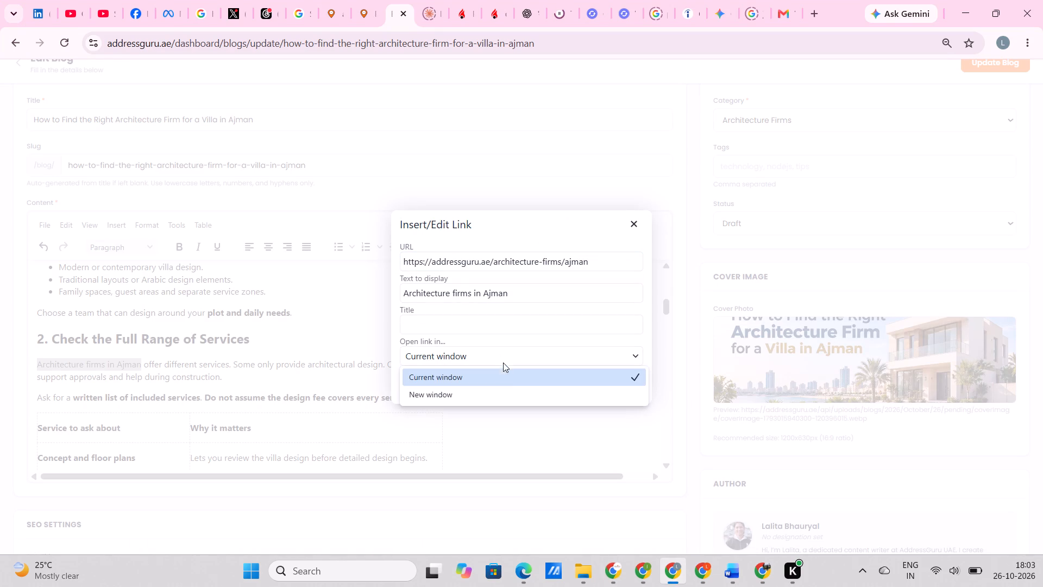
pyautogui.click(505, 391)
pyautogui.click(629, 395)
pyautogui.click(376, 385)
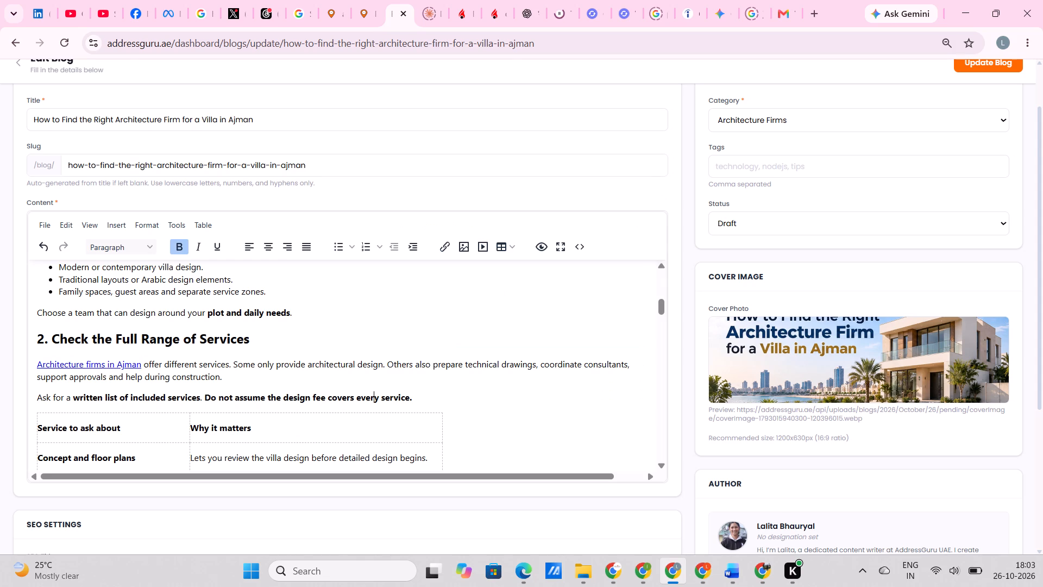
# Widen the "Service to ask about" table by roughly 30 percent.
pyautogui.scroll(-1, 379, 381)
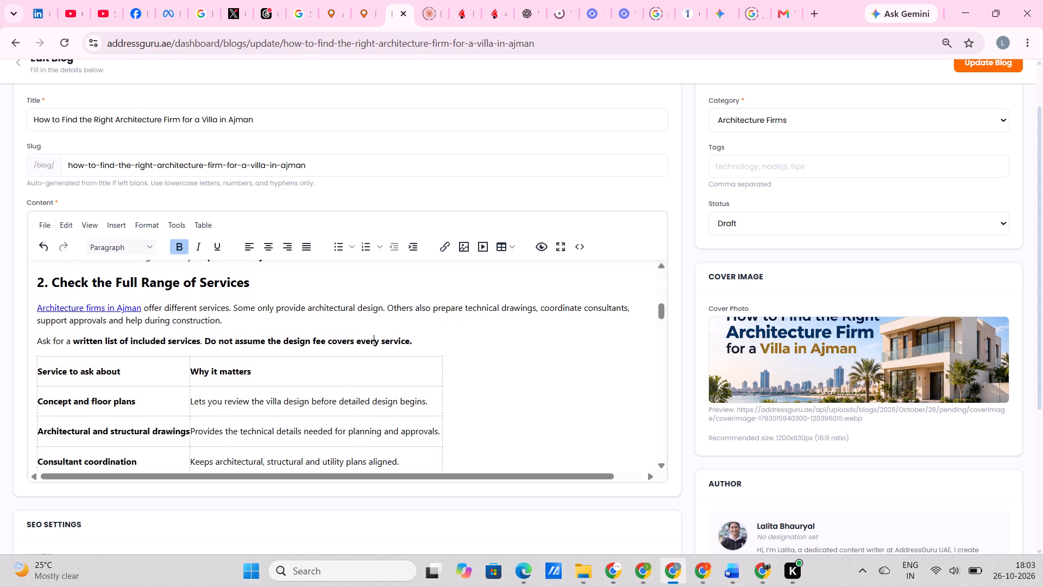
pyautogui.scroll(-1, 384, 343)
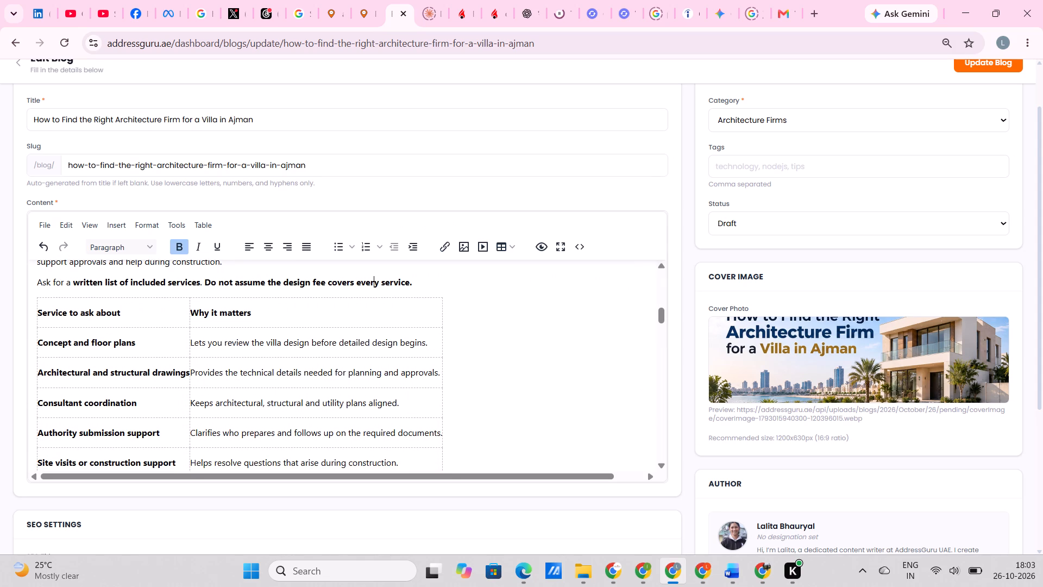
pyautogui.moveTo(443, 355); pyautogui.dragTo(580, 357)
# Merge the paragraph starting "Compare the same services in each proposal" into the preceding "Ask which tasks the firm will handle" paragraph, separated by a space.
pyautogui.scroll(-1, 536, 366)
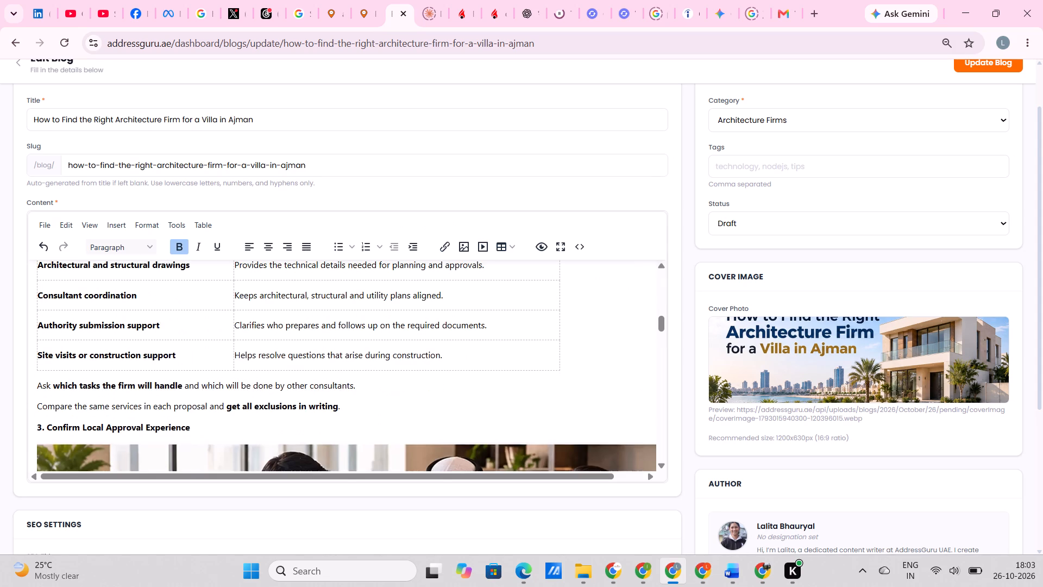
pyautogui.scroll(-2, 533, 366)
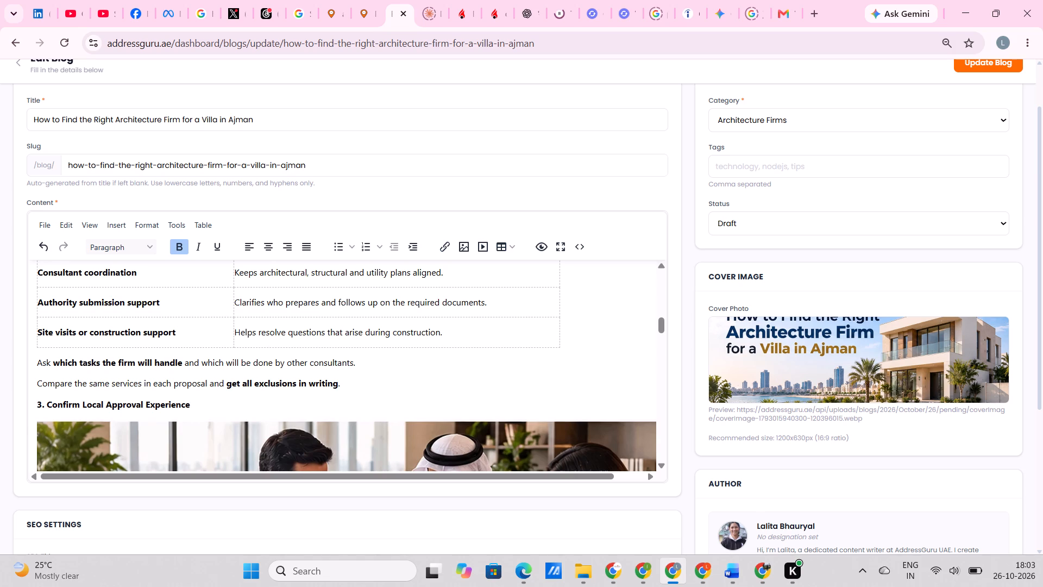
pyautogui.click(37, 389)
pyautogui.press('BackSpace')
pyautogui.press('space')
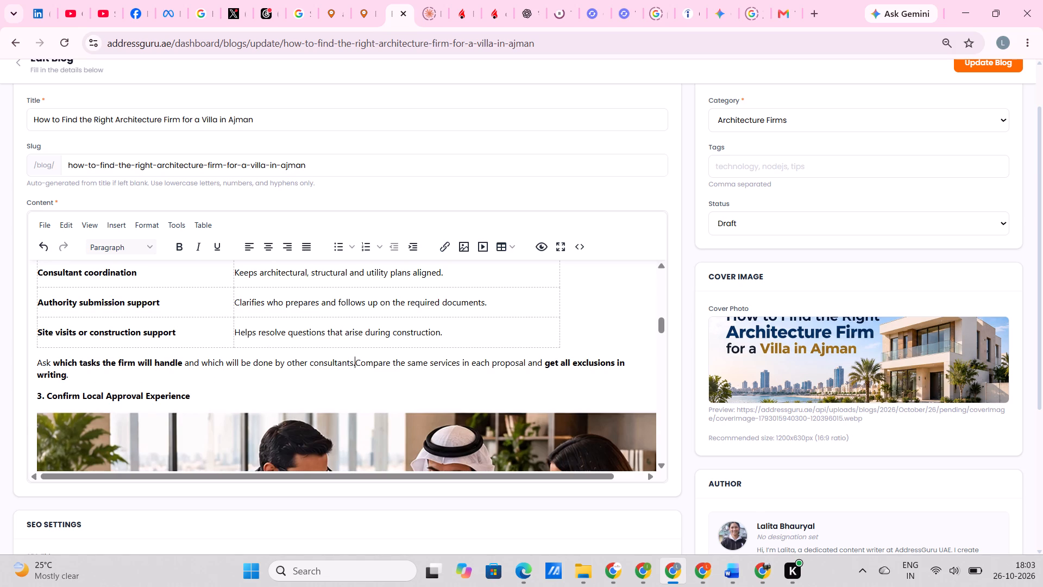
# Format the line "3. Confirm Local Approval Experience" as Heading 2 and remove its bold formatting.
pyautogui.click(194, 392)
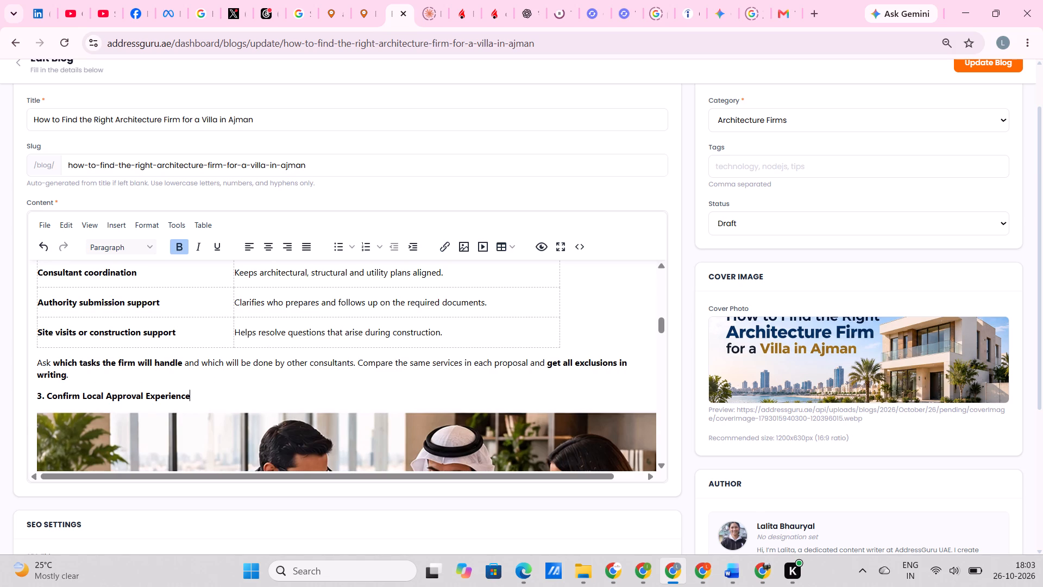
pyautogui.click(120, 248)
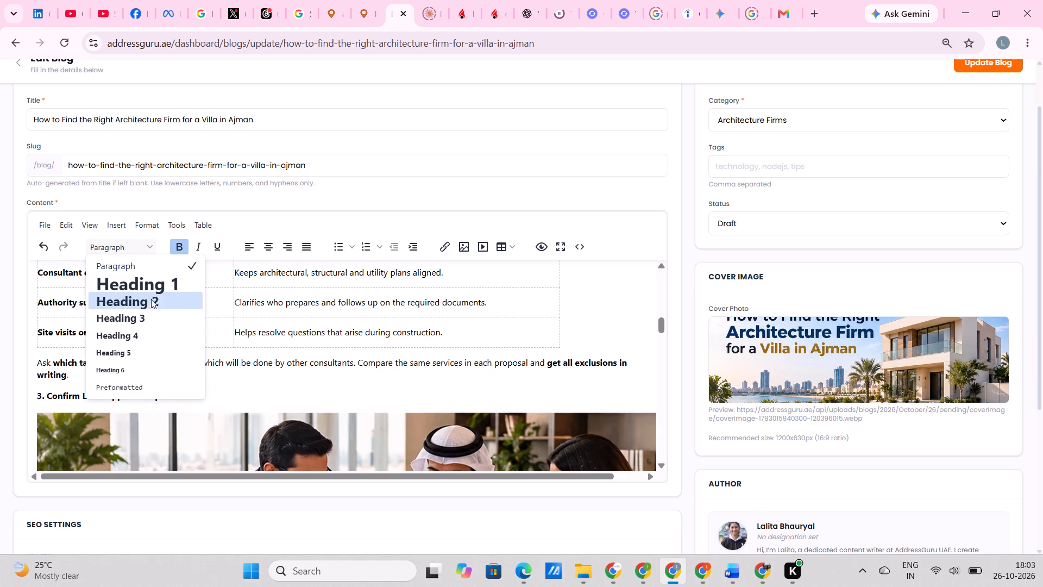
pyautogui.moveTo(155, 319); pyautogui.dragTo(156, 305)
pyautogui.click(156, 305)
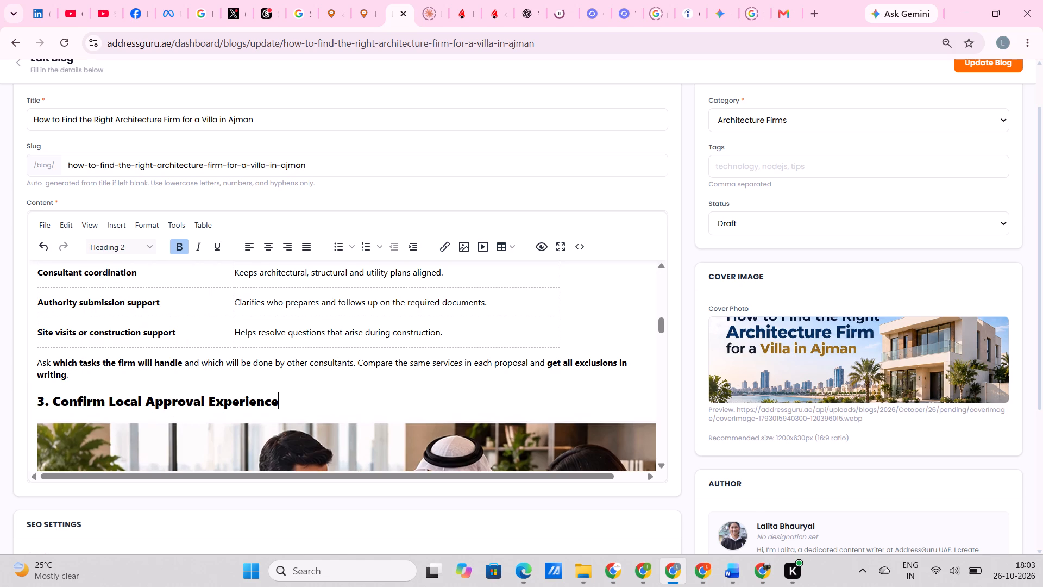
pyautogui.scroll(-1, 224, 400)
pyautogui.tripleClick(213, 380)
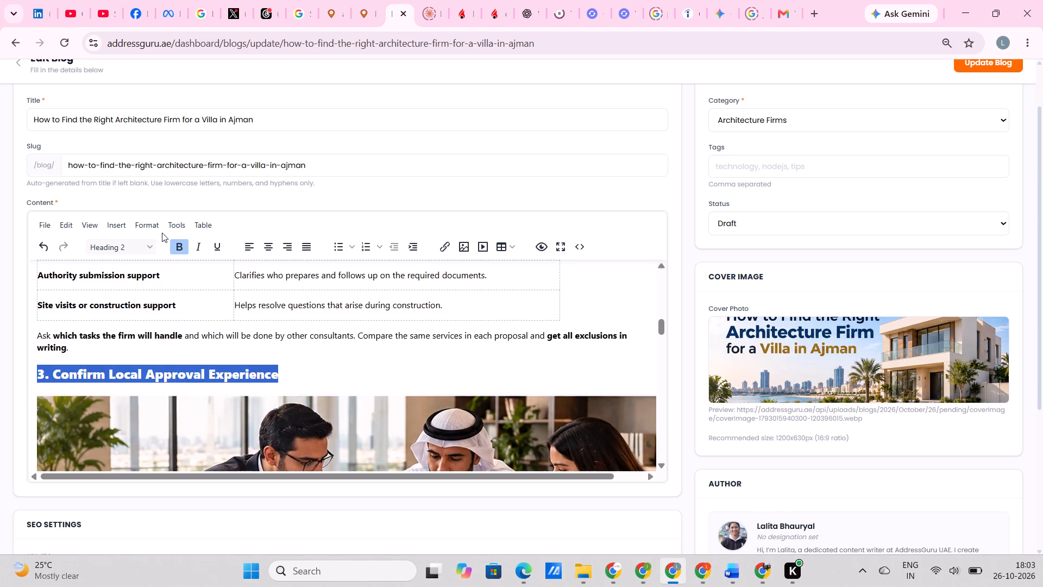
pyautogui.click(178, 246)
pyautogui.click(253, 351)
# Shrink the meeting image under "3. Confirm Local Approval Experience" proportionally to about 859 × 358.
pyautogui.scroll(-2, 290, 362)
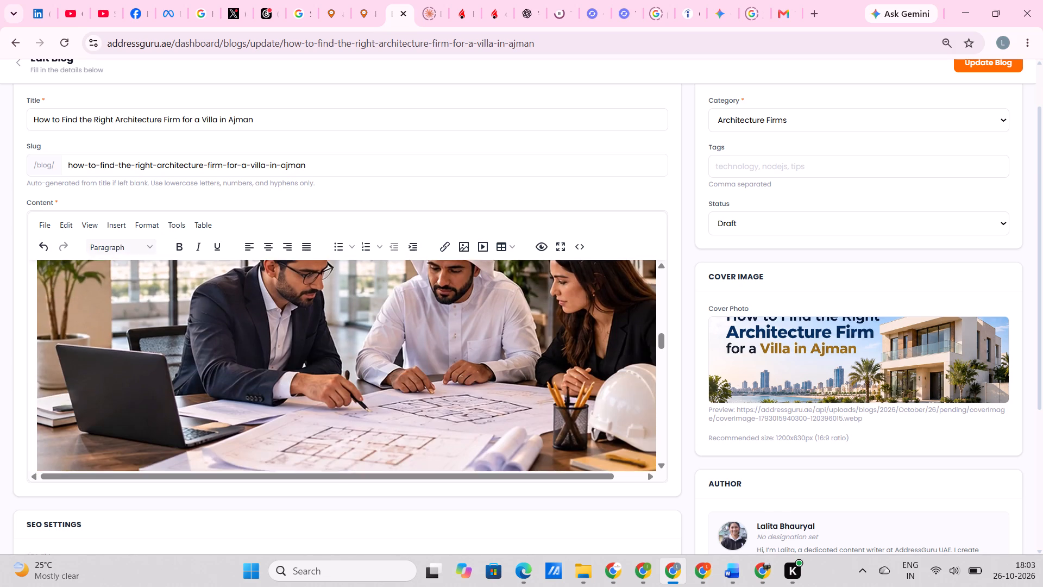
pyautogui.scroll(-1, 300, 361)
pyautogui.click(419, 361)
pyautogui.scroll(-2, 464, 375)
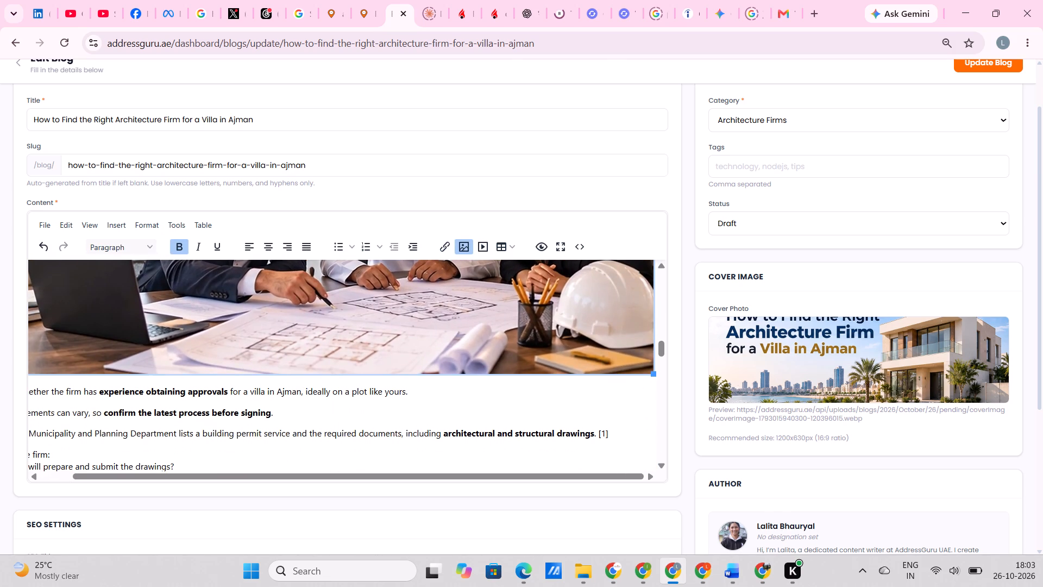
pyautogui.moveTo(652, 373); pyautogui.dragTo(438, 337)
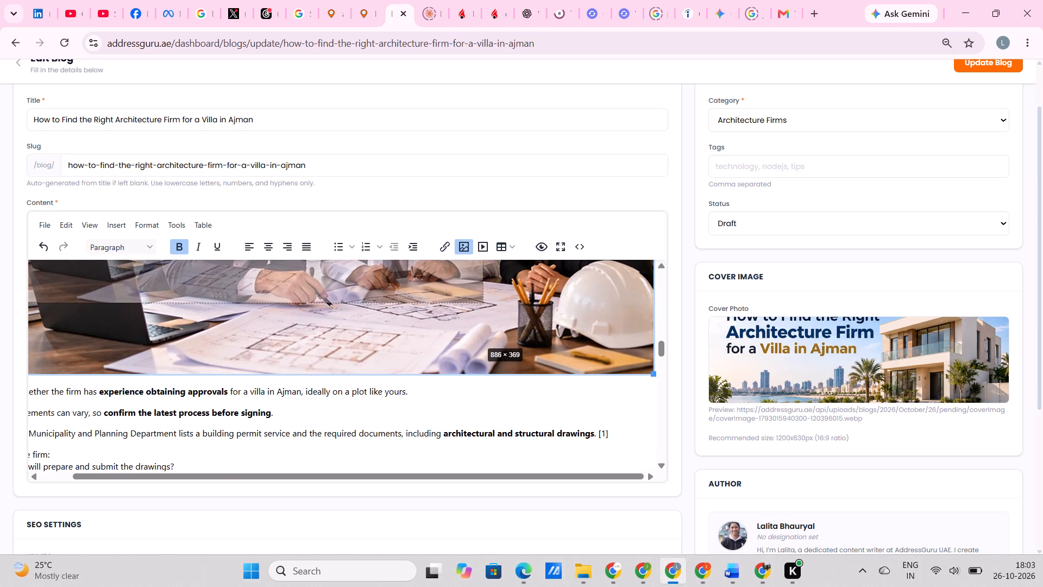
pyautogui.moveTo(438, 337); pyautogui.dragTo(420, 327)
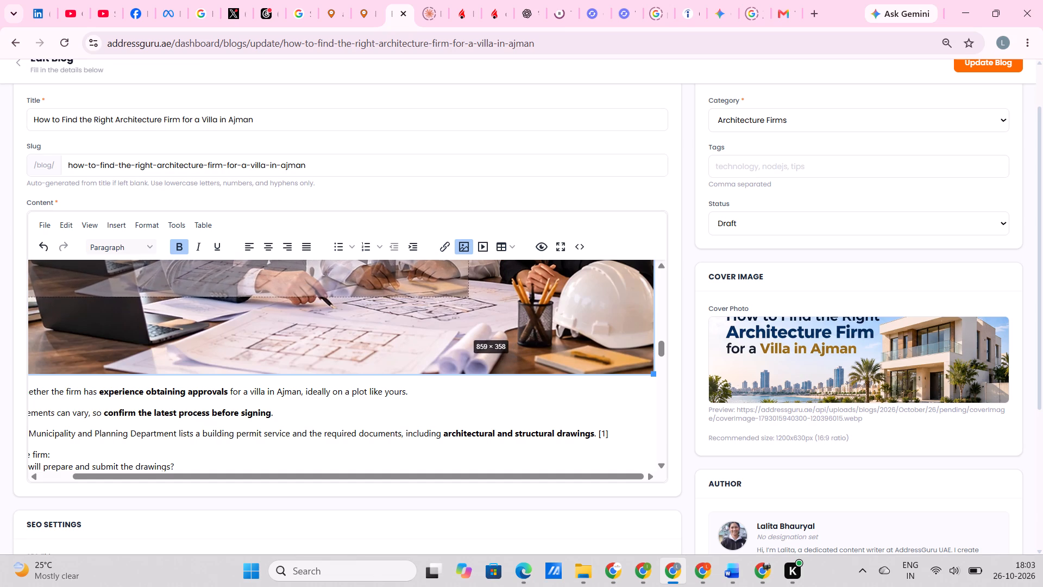
pyautogui.moveTo(420, 327); pyautogui.dragTo(420, 326)
pyautogui.scroll(3, 460, 347)
pyautogui.scroll(-1, 477, 353)
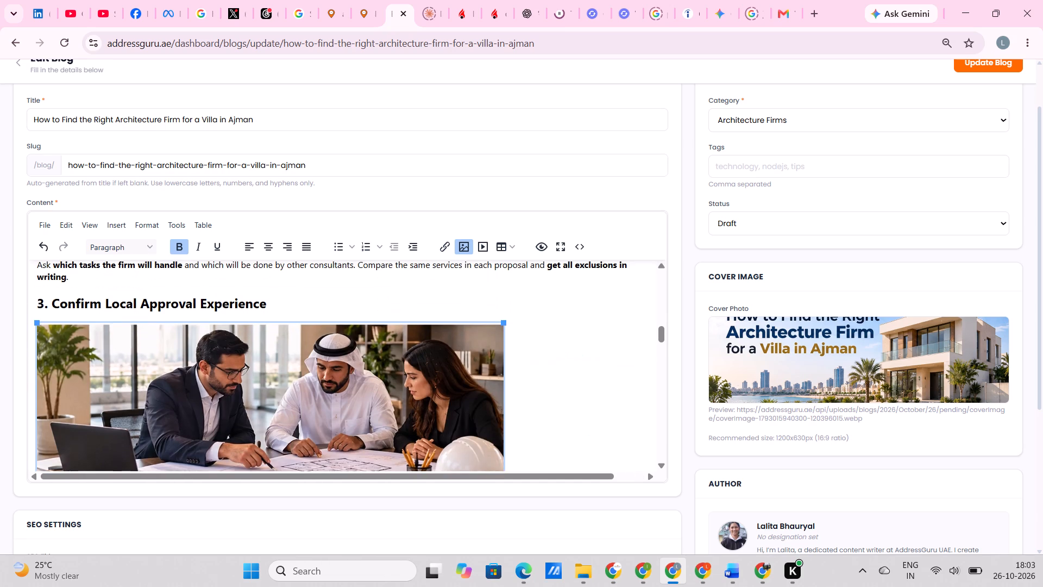
# Merge the paragraph starting "Requirements can vary" into the preceding "Ask whether the firm has experience obtaining approvals" paragraph, separated by a space.
pyautogui.scroll(-1, 477, 353)
pyautogui.scroll(-1, 406, 365)
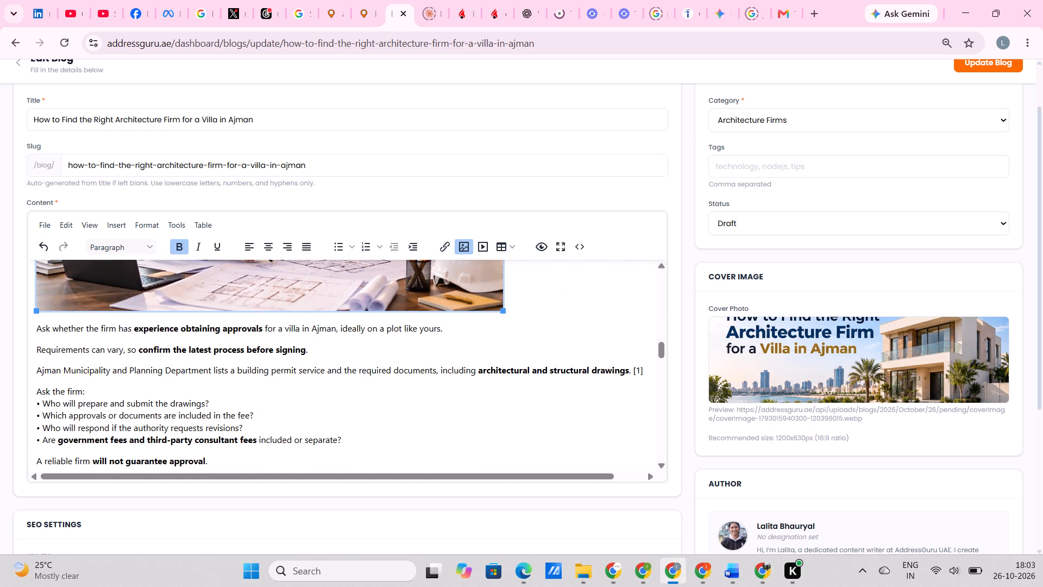
pyautogui.click(39, 347)
pyautogui.press('BackSpace')
pyautogui.press('space')
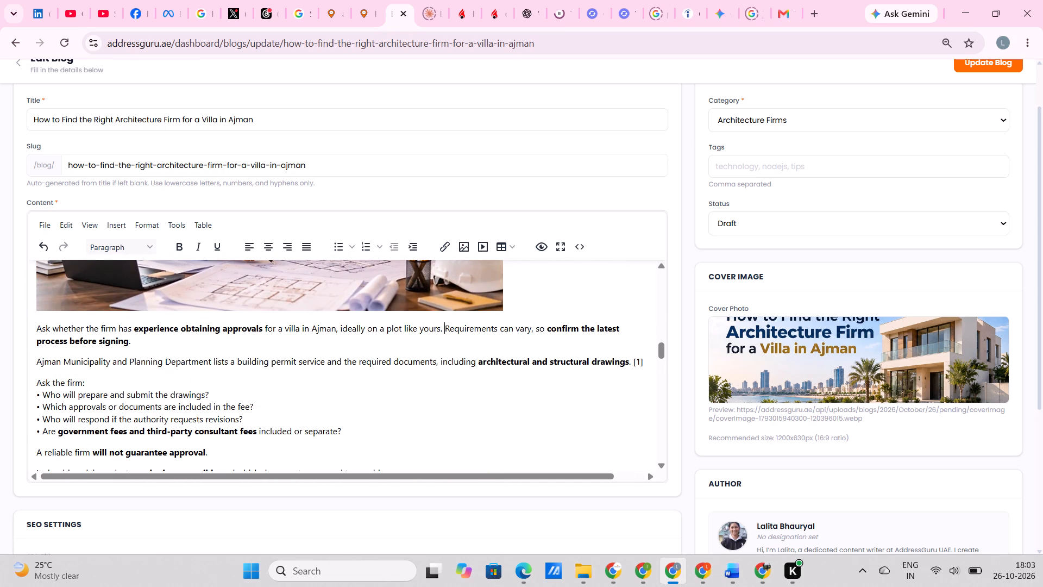
# Split "Ask the firm:" from the bulleted questions below it so that it forms its own paragraph.
pyautogui.scroll(-1, 316, 355)
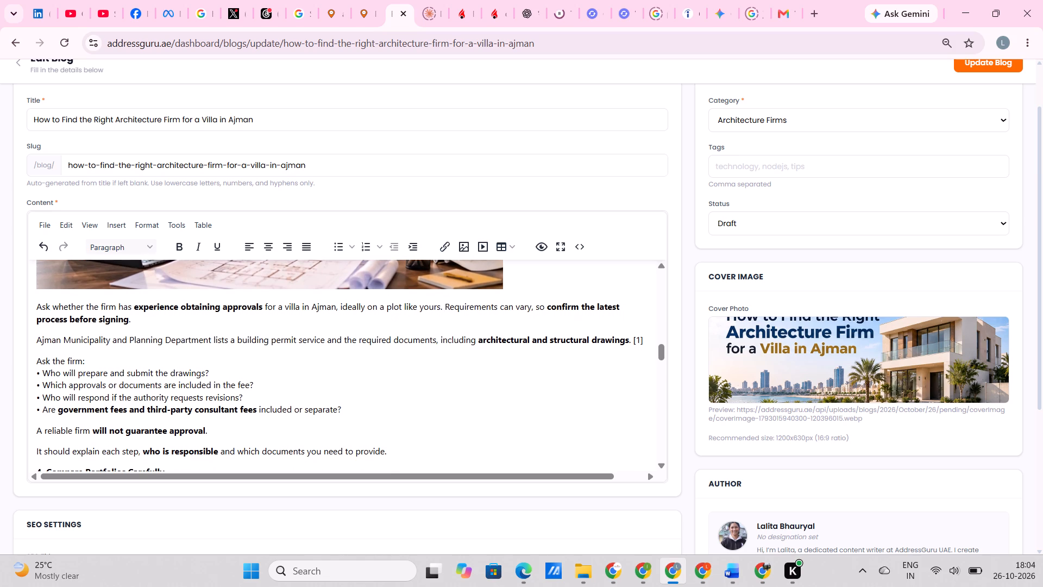
pyautogui.click(65, 355)
pyautogui.click(102, 359)
pyautogui.press('Down')
pyautogui.press('Up')
pyautogui.press('Return')
pyautogui.press('BackSpace')
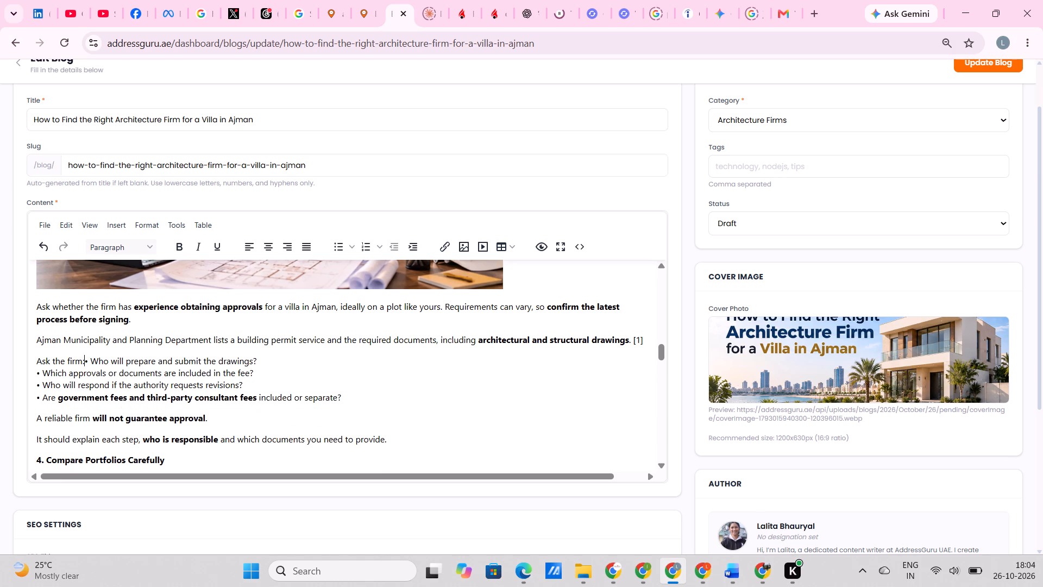
pyautogui.press('Return')
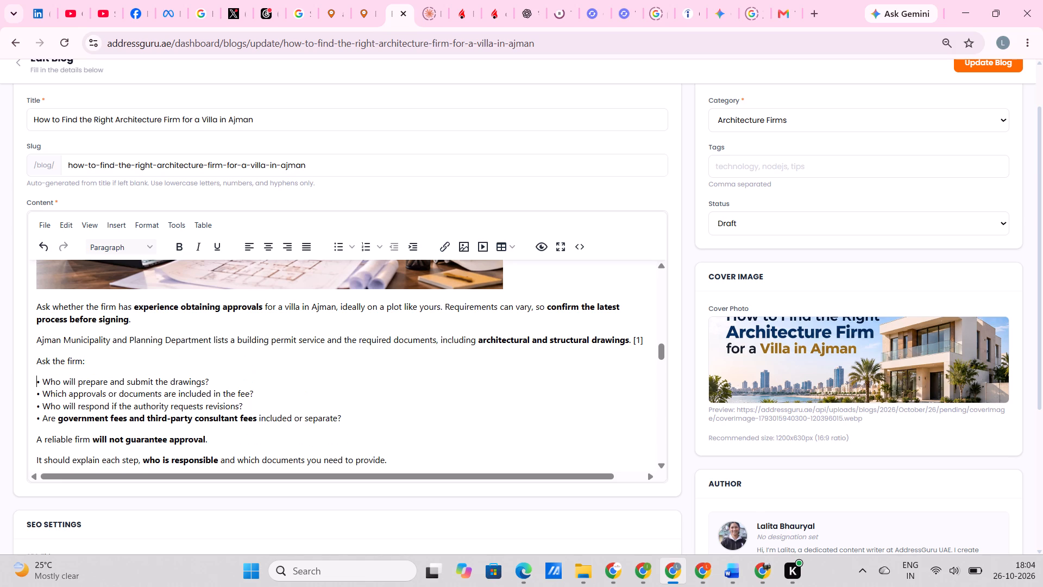
# Format the line "Ask the firm:" as Heading 3.
pyautogui.click(63, 361)
pyautogui.click(113, 251)
pyautogui.click(137, 311)
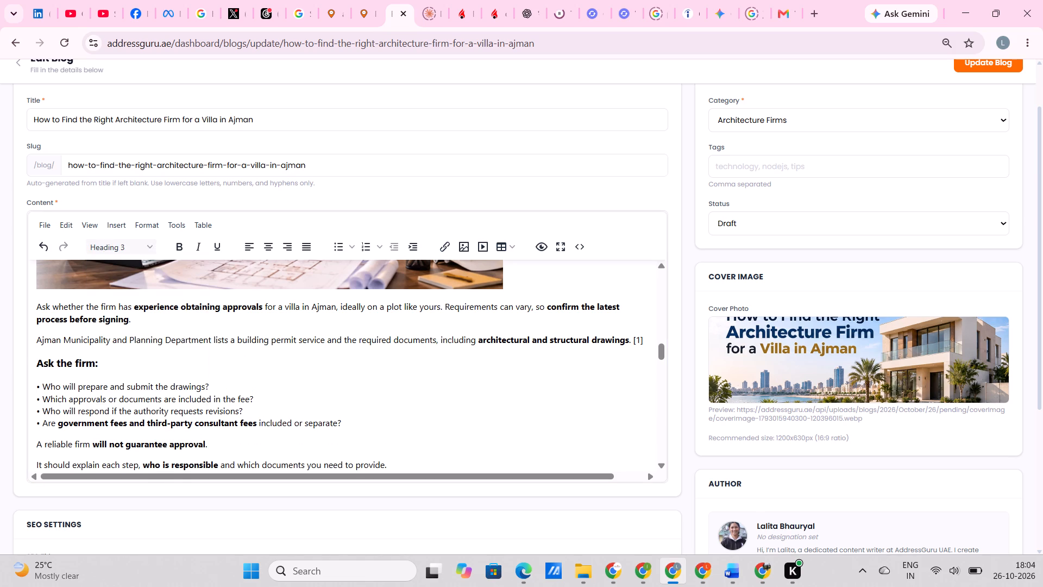
# Merge the paragraph starting "It should explain each step" into the preceding "A reliable firm will not guarantee approval.", separated by a space.
pyautogui.scroll(-2, 156, 370)
pyautogui.scroll(-1, 52, 425)
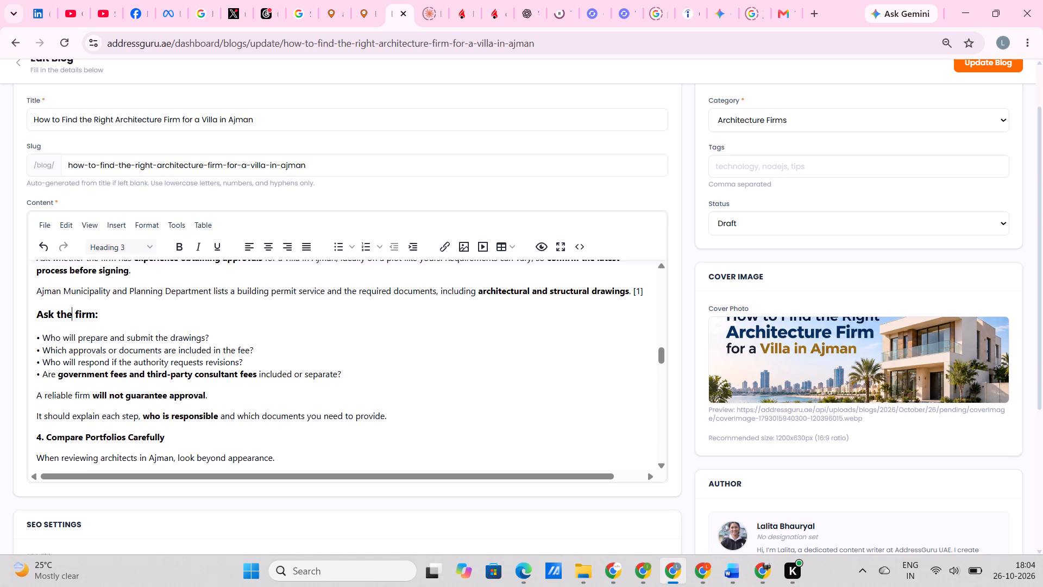
pyautogui.click(37, 418)
pyautogui.press('BackSpace')
pyautogui.press('space')
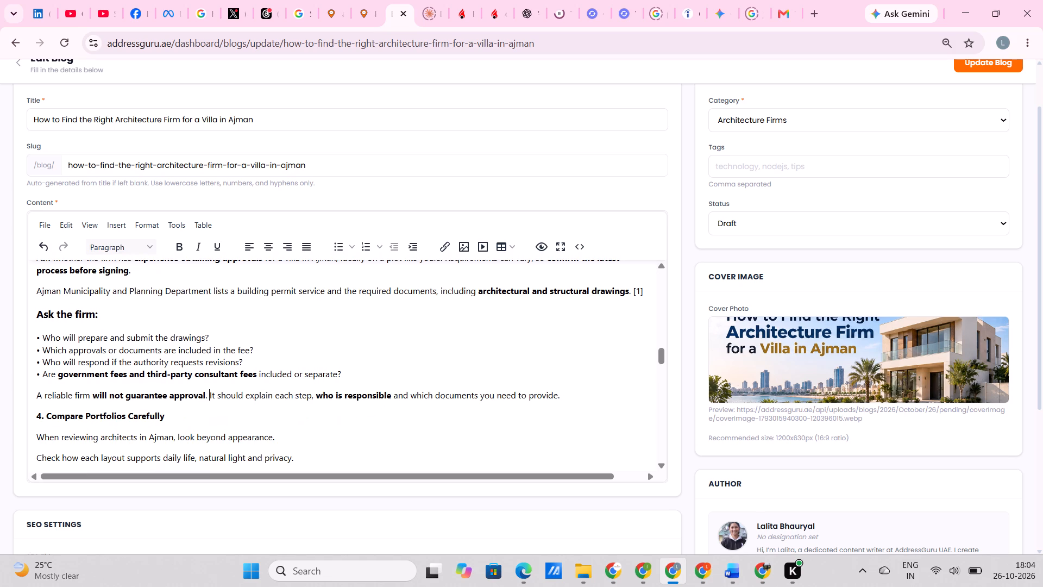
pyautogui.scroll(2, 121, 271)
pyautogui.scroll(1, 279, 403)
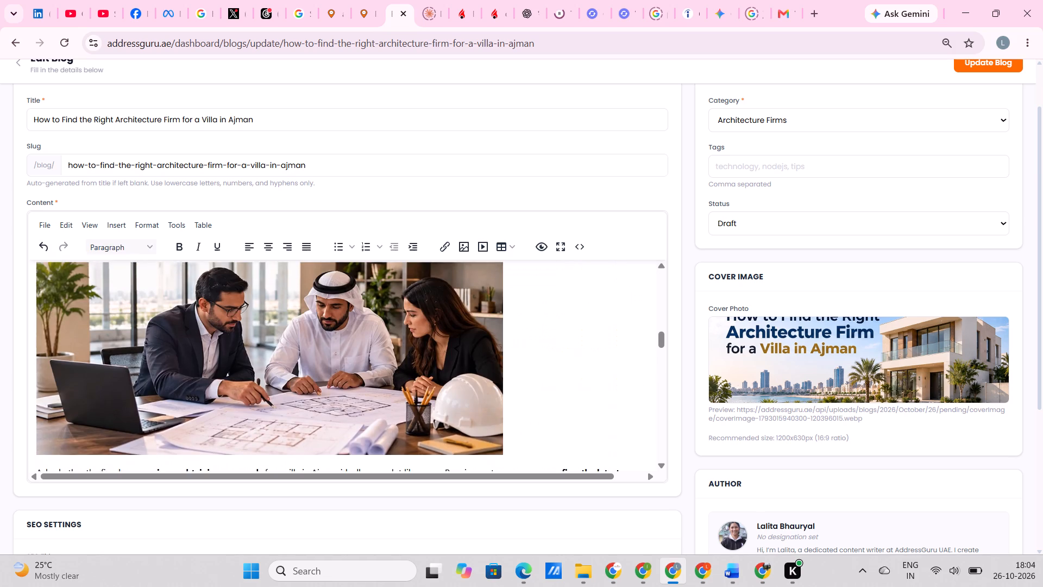
# Delete the "[1]" citation marker and its preceding space after "architectural and structural drawings" in the Ajman Municipality paragraph.
pyautogui.scroll(2, 279, 403)
pyautogui.scroll(-2, 279, 403)
pyautogui.scroll(-1, 224, 401)
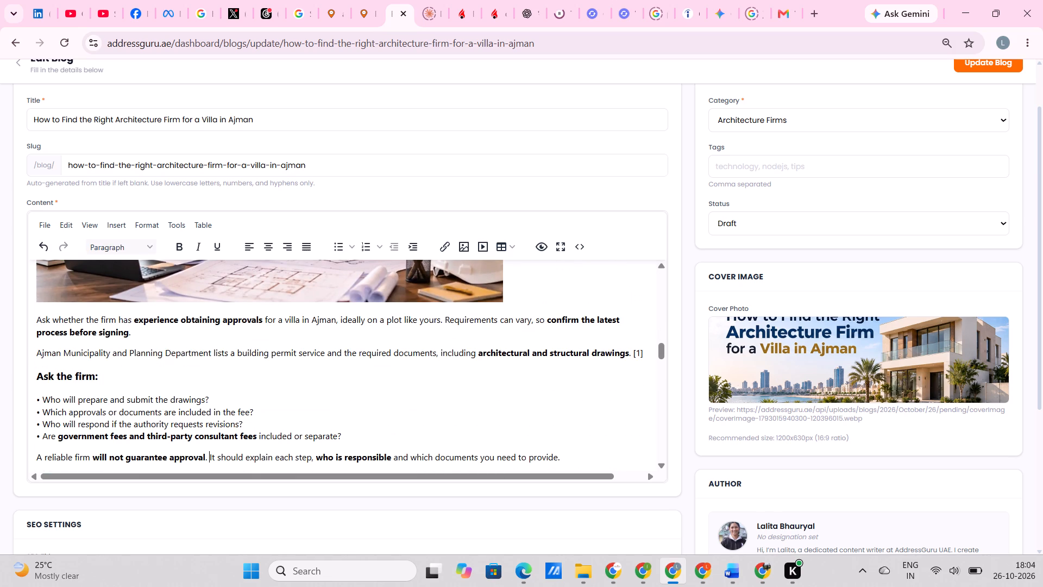
pyautogui.click(646, 353)
pyautogui.press('BackSpace')
pyautogui.press('BackSpace')
pyautogui.press('BackSpace')
pyautogui.press('BackSpace')
# Move the "Ask whether the firm" and "Ajman Municipality" paragraphs from below the image to directly under the heading "3. Confirm Local Approval Experience".
pyautogui.moveTo(629, 352); pyautogui.dragTo(0, 303)
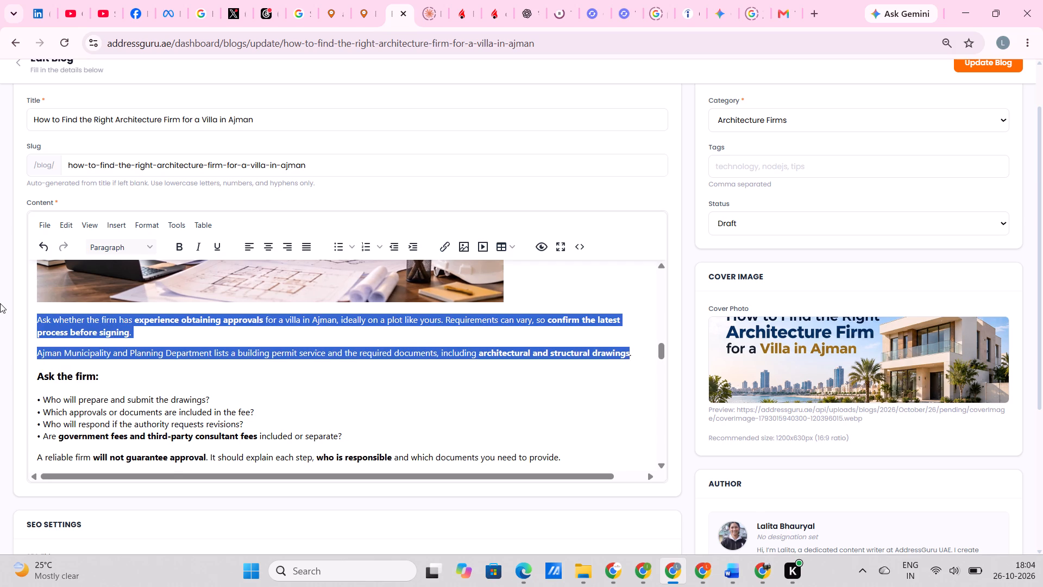
pyautogui.moveTo(0, 303); pyautogui.dragTo(32, 322)
pyautogui.hotkey('ctrl', 'c')
pyautogui.press('BackSpace')
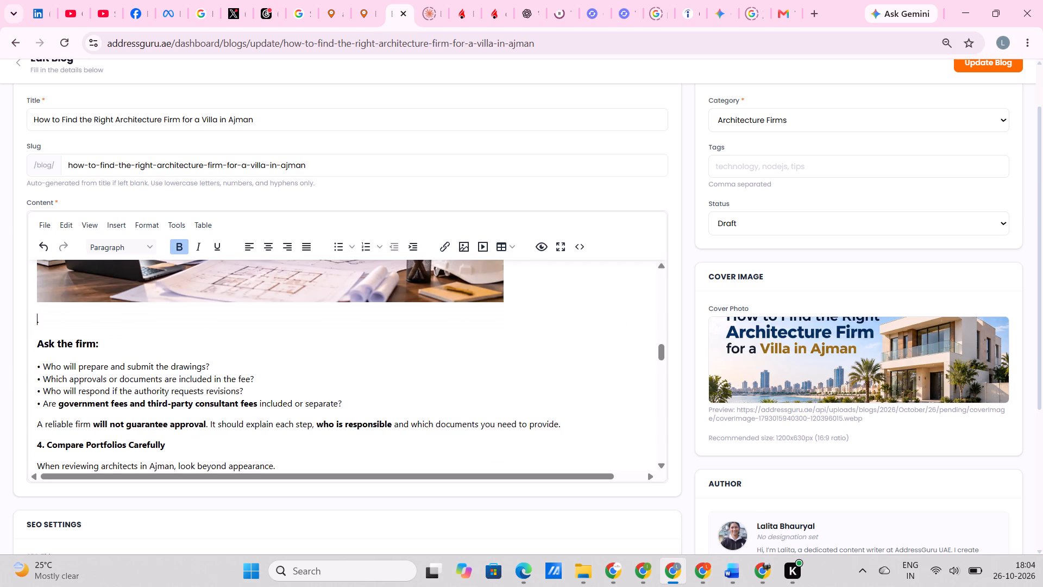
pyautogui.press('BackSpace')
pyautogui.scroll(4, 284, 415)
pyautogui.click(273, 357)
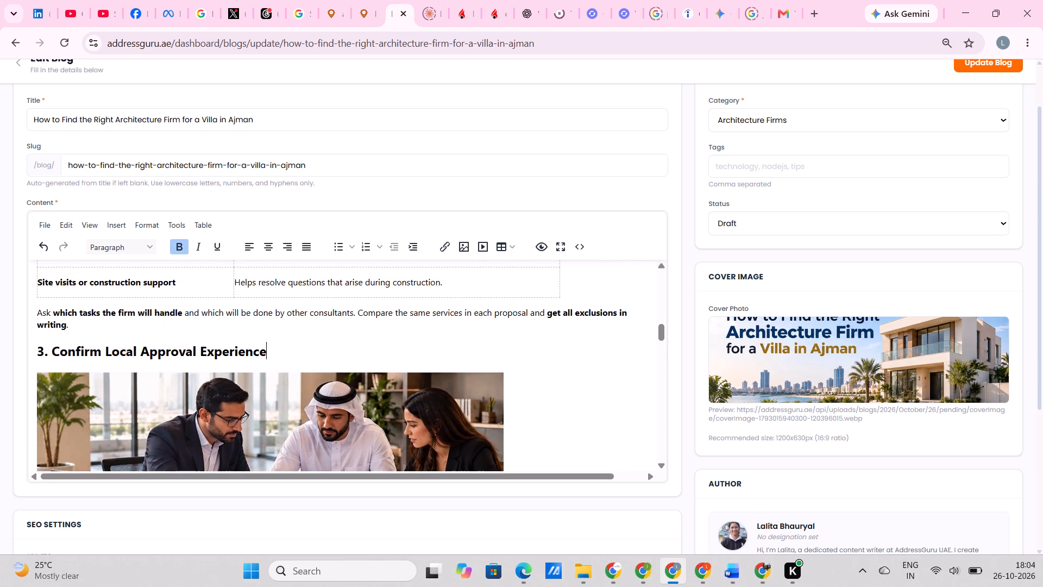
pyautogui.press('Return')
pyautogui.hotkey('ctrl', 'v')
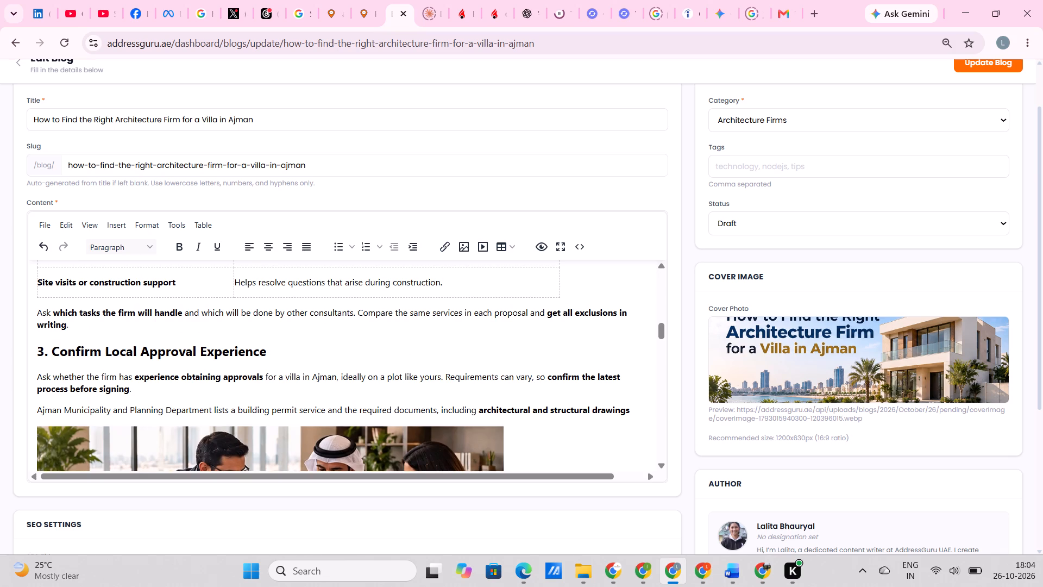
# Review the blog content from the local approval section through sections 4 and 5 for remaining formatting to clean up.
pyautogui.hscroll(-1, 441, 396)
pyautogui.scroll(6, 441, 389)
pyautogui.scroll(-8, 441, 389)
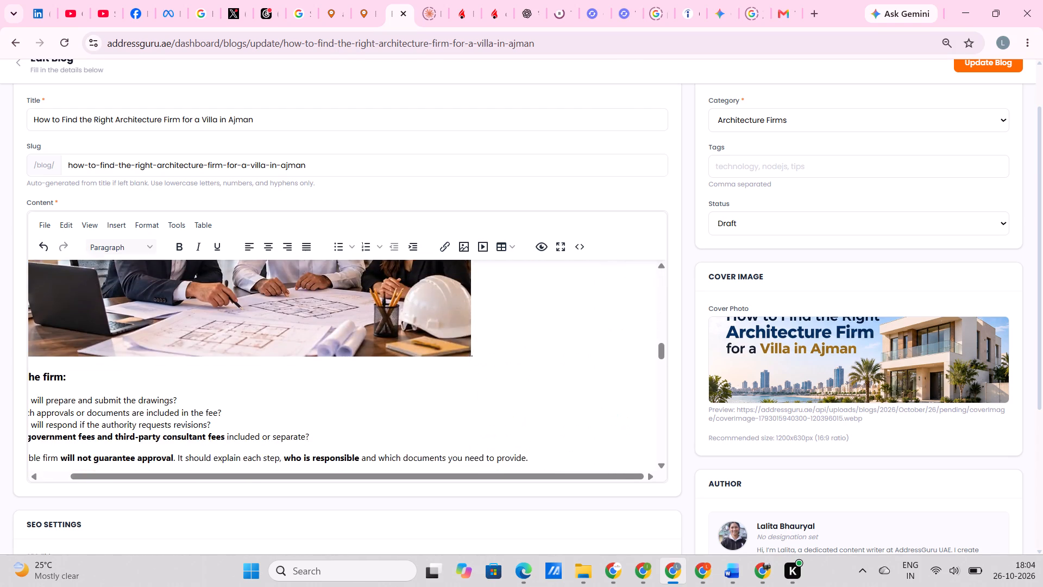
pyautogui.scroll(-1, 441, 389)
pyautogui.scroll(2, 441, 389)
pyautogui.hscroll(1, 441, 389)
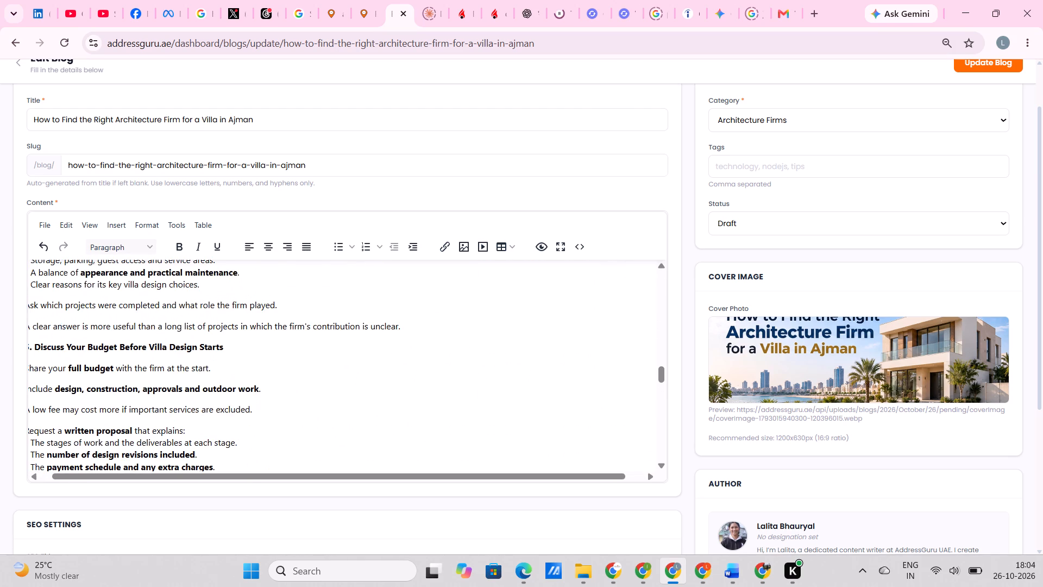
pyautogui.scroll(4, 441, 389)
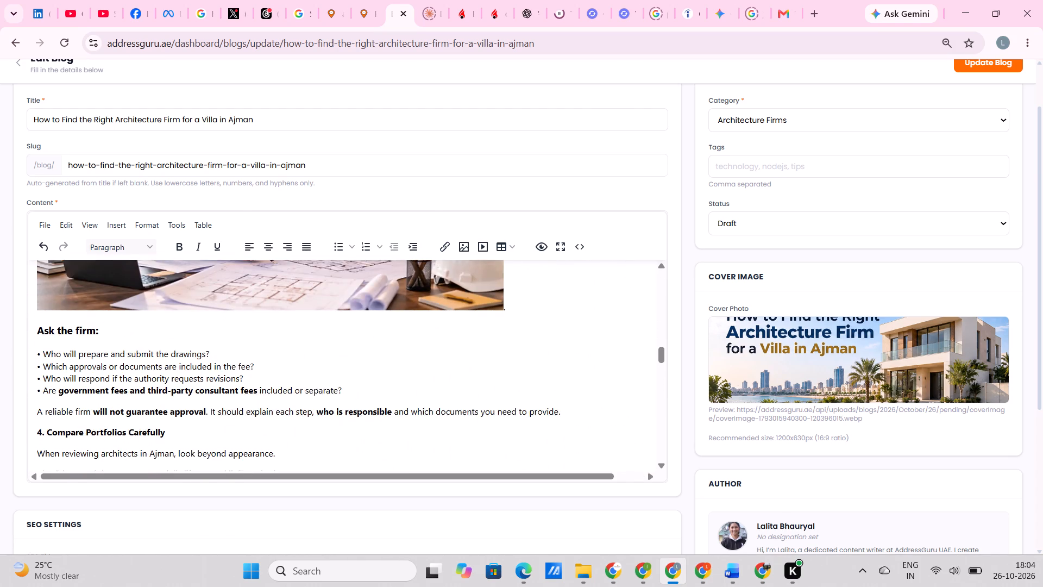
pyautogui.scroll(-2, 441, 389)
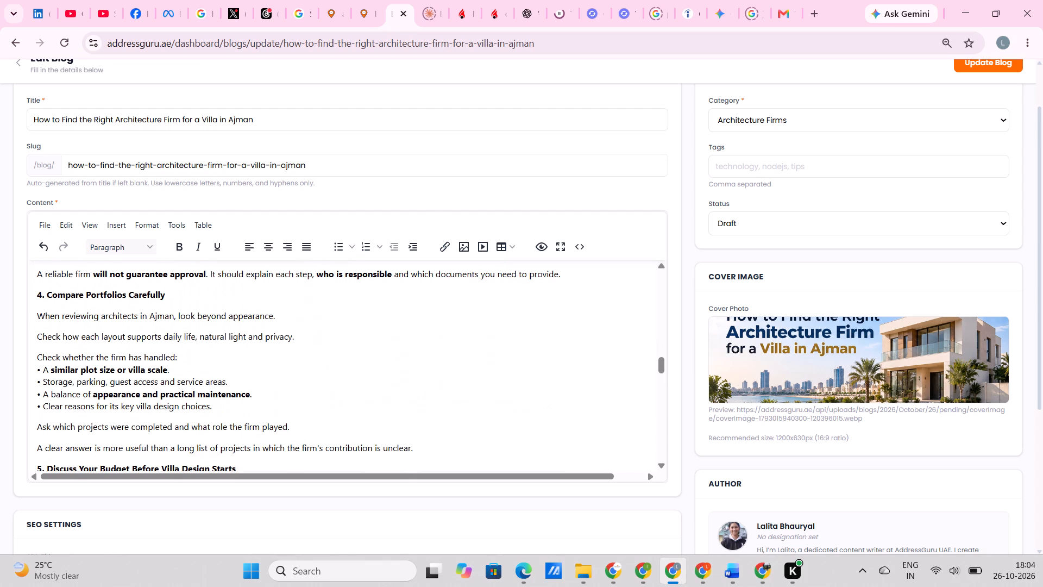
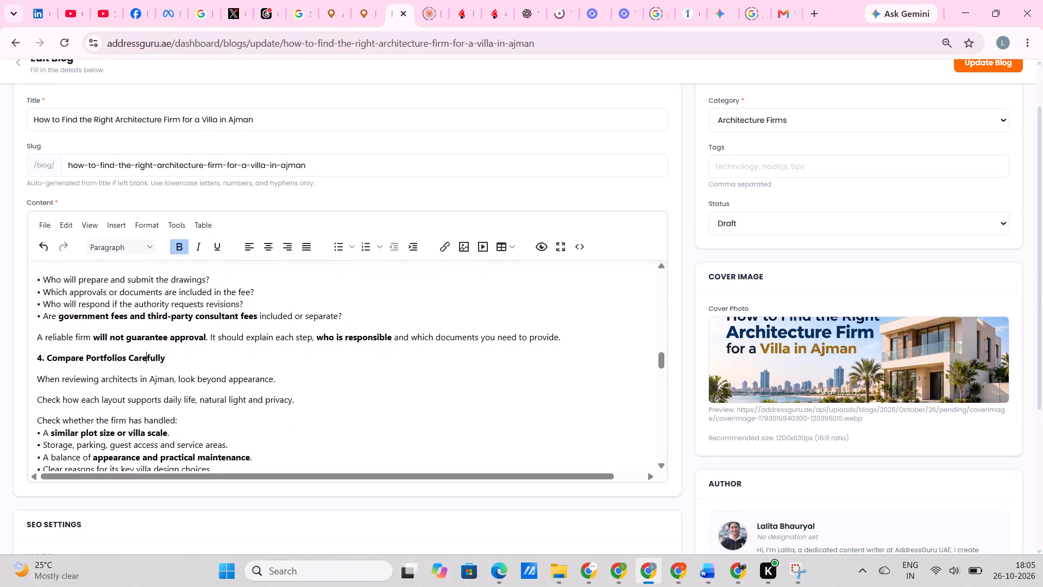
# Format the title line "4. Compare Portfolios Carefully" as Heading 2.
pyautogui.click(139, 248)
pyautogui.click(143, 299)
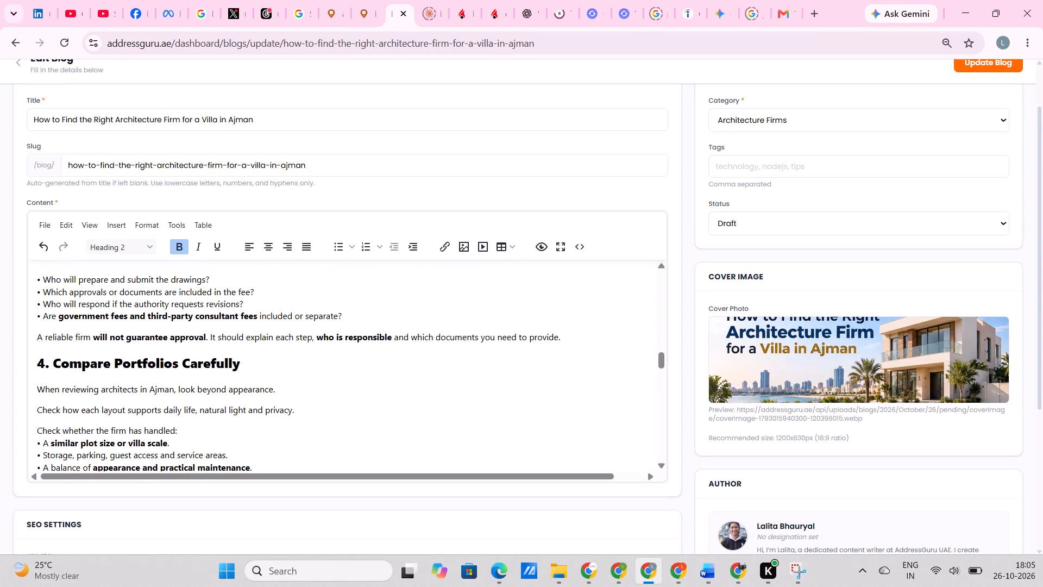
# Split "Check whether the firm has handled:" from its bullet lines into its own paragraph and format it as Heading 3.
pyautogui.scroll(-2, 226, 356)
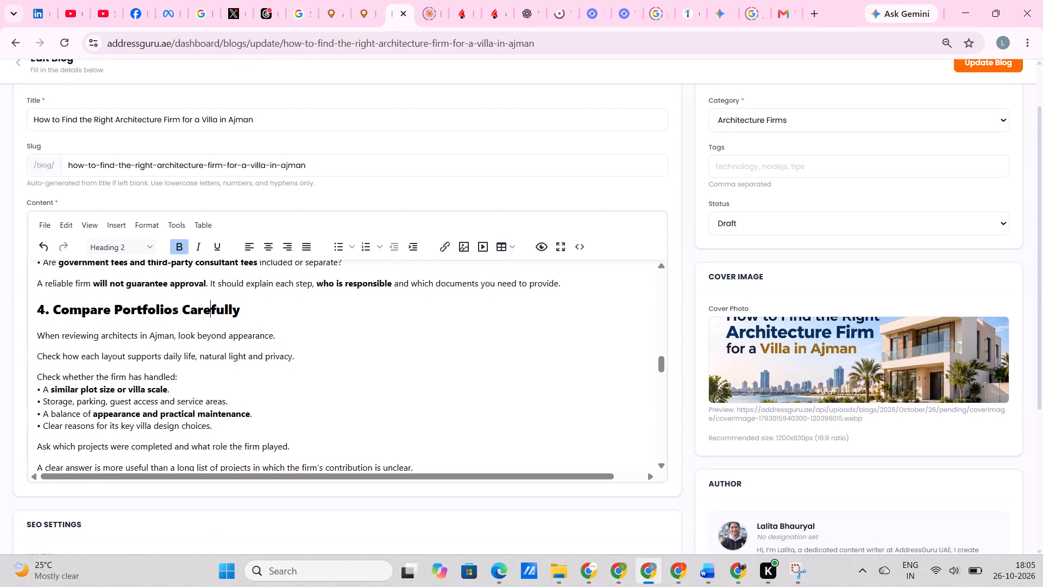
pyautogui.scroll(-2, 226, 356)
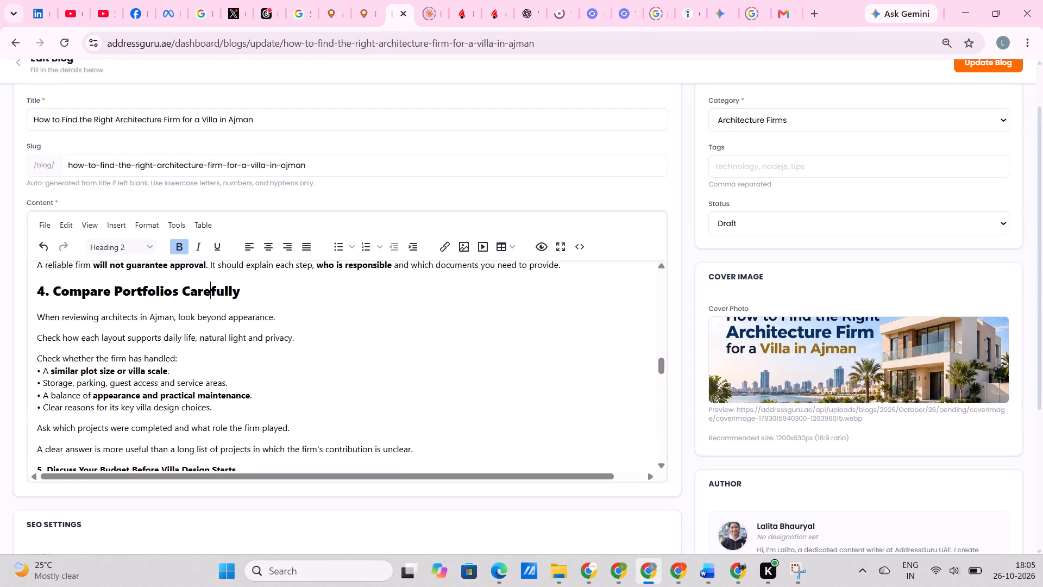
pyautogui.click(135, 355)
pyautogui.click(187, 358)
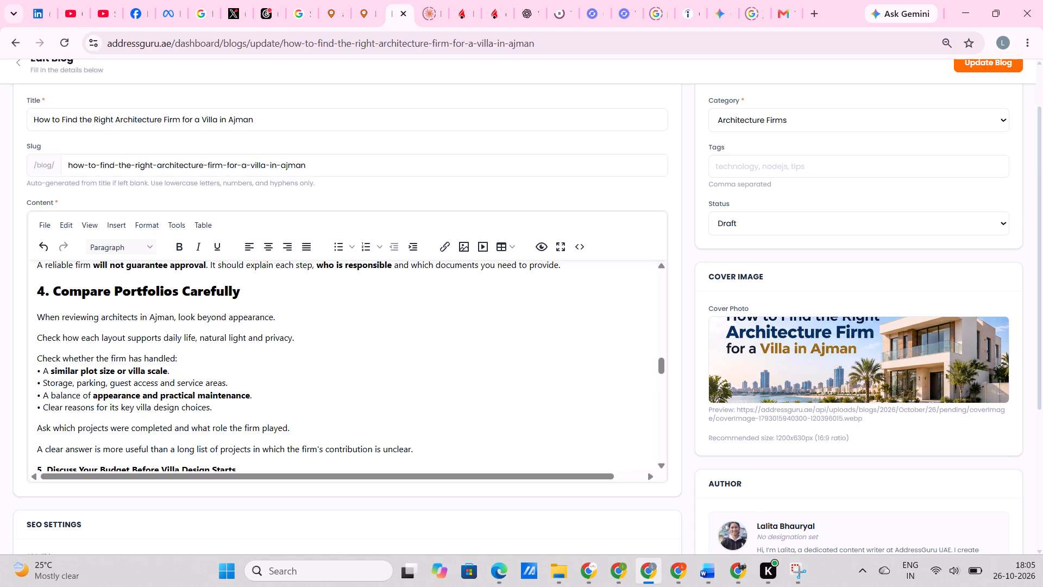
pyautogui.press('Return')
pyautogui.press('BackSpace')
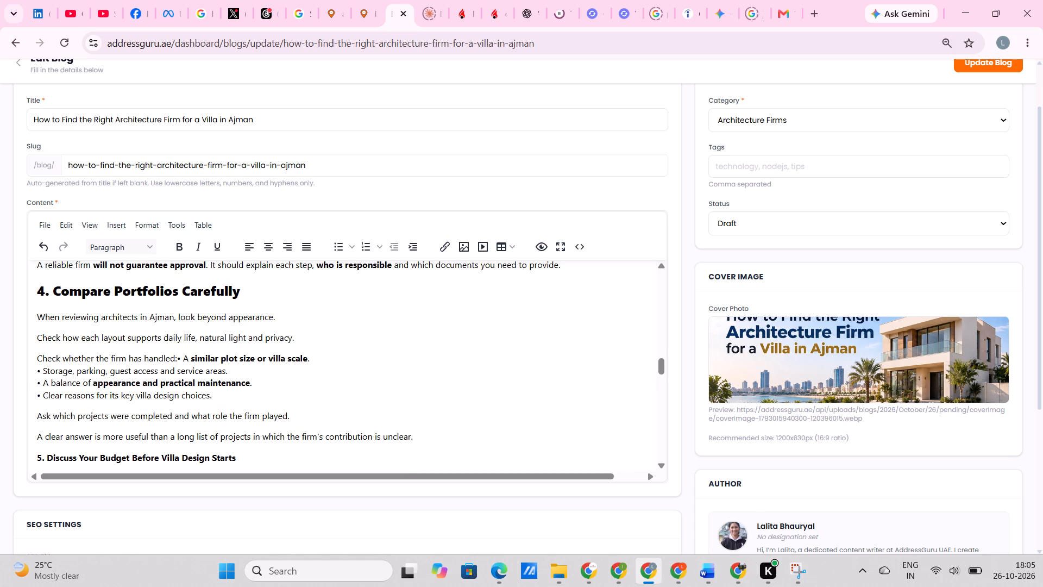
pyautogui.press('Return')
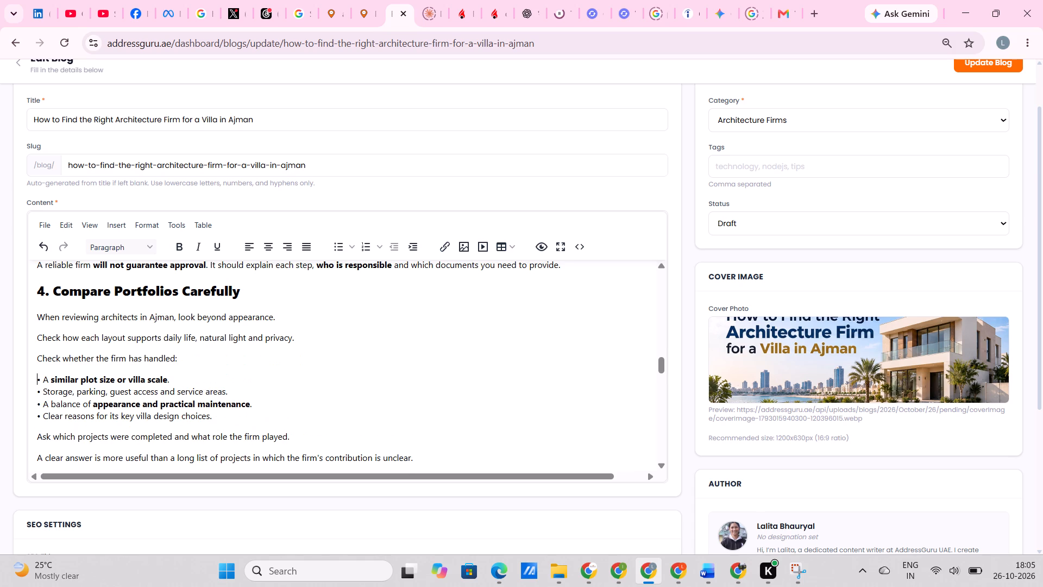
pyautogui.click(154, 366)
pyautogui.click(153, 353)
pyautogui.click(134, 251)
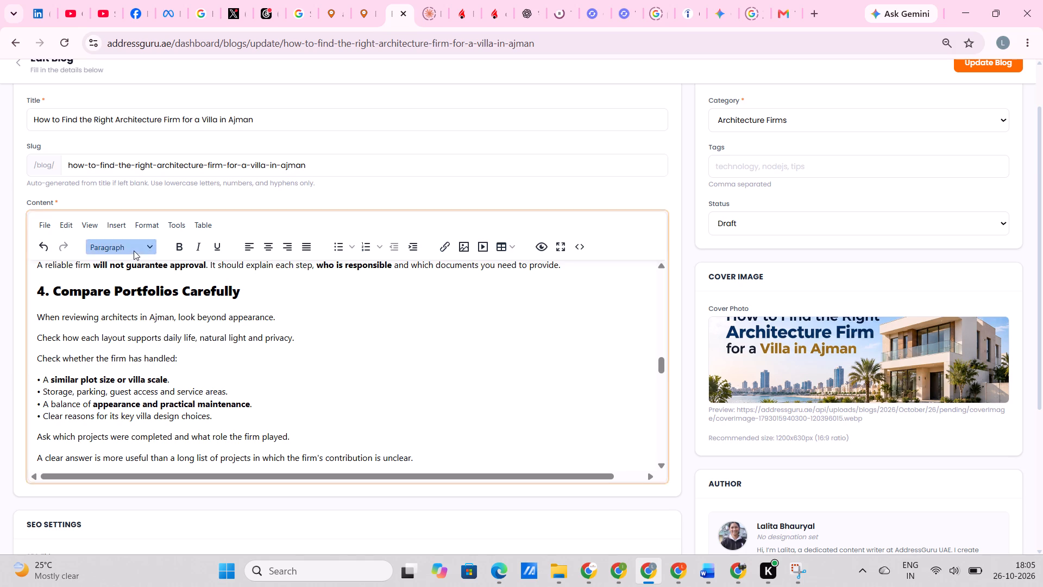
pyautogui.click(150, 311)
# Merge the paragraph "Check how each layout supports daily life" into the preceding "look beyond appearance." paragraph, separated by a space.
pyautogui.click(35, 338)
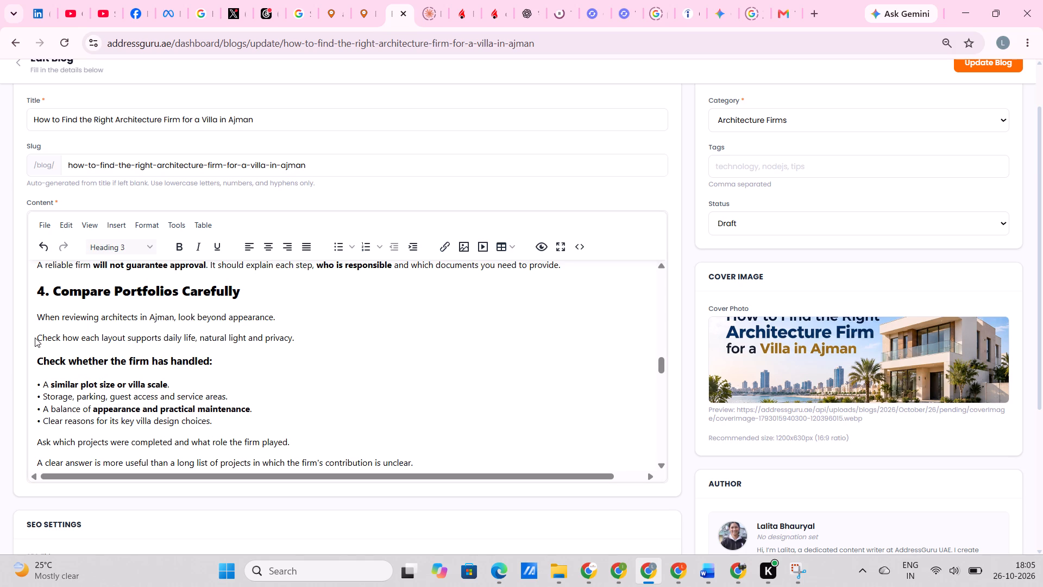
pyautogui.press('BackSpace')
pyautogui.press('space')
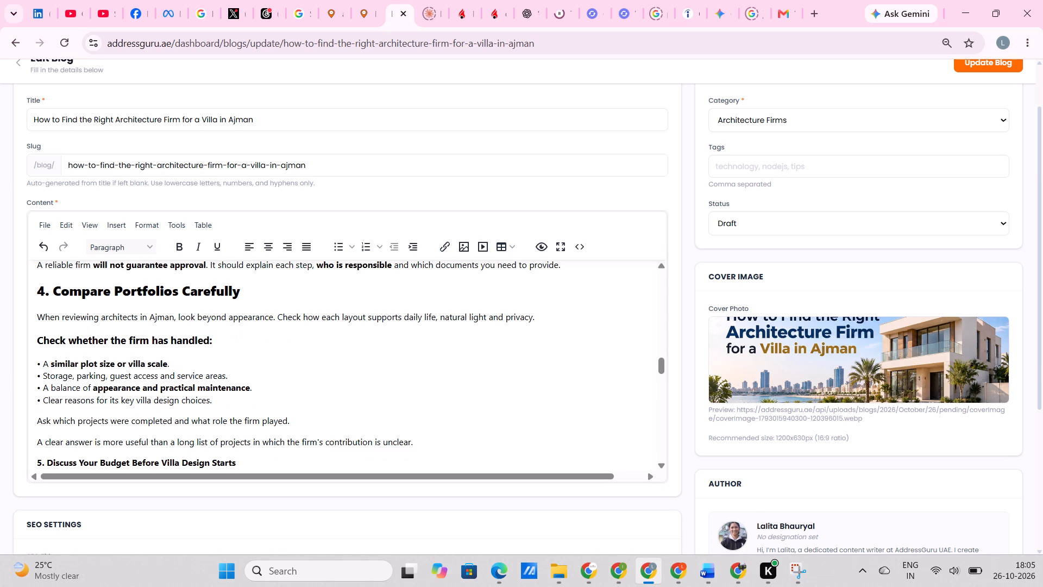
# Merge the paragraph starting "A clear answer is more useful" into the preceding "Ask which projects were completed" paragraph, separated by a space.
pyautogui.scroll(-2, 290, 382)
pyautogui.click(39, 381)
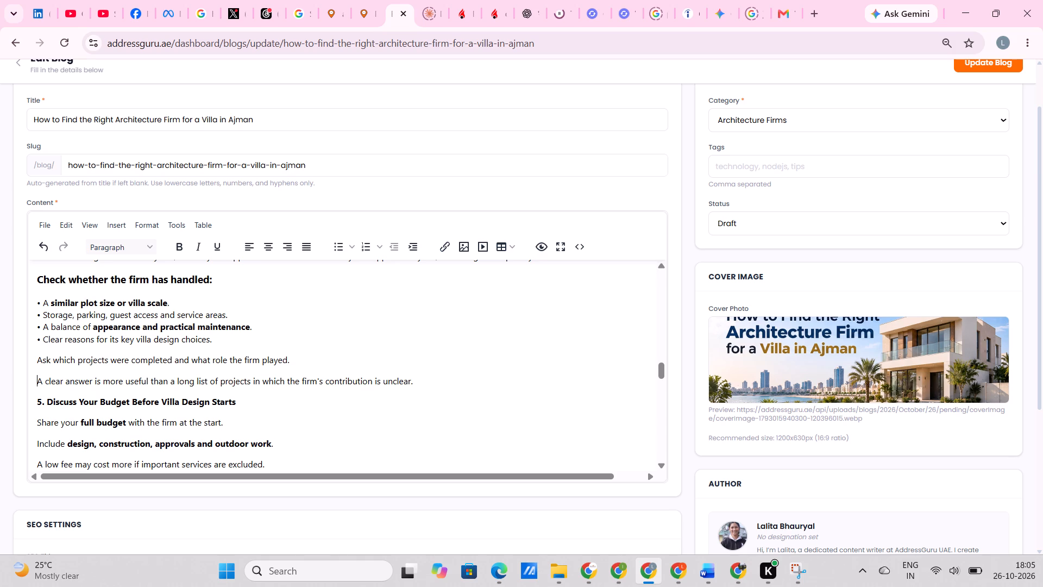
pyautogui.press('BackSpace')
pyautogui.press('space')
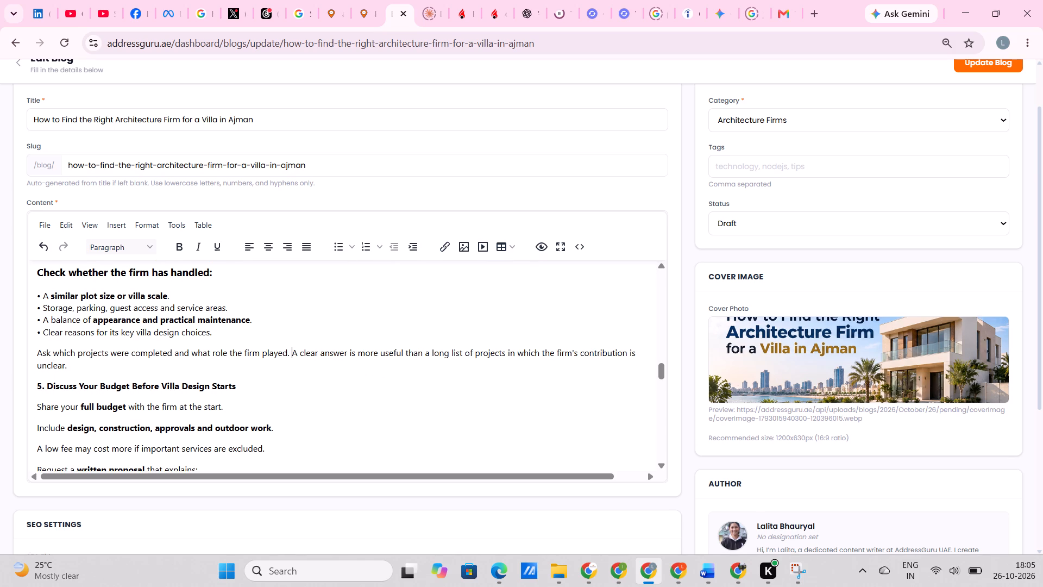
# Format "5. Discuss Your Budget Before Villa Design Starts" as Heading 2 and remove its extra bold formatting.
pyautogui.click(87, 385)
pyautogui.click(128, 243)
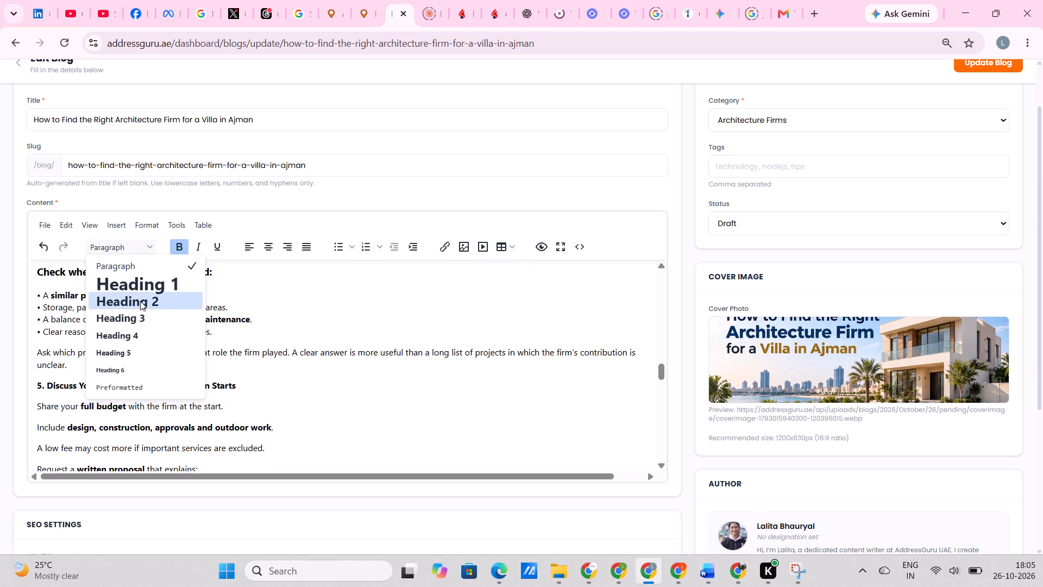
pyautogui.click(140, 301)
pyautogui.tripleClick(179, 388)
pyautogui.tripleClick(181, 389)
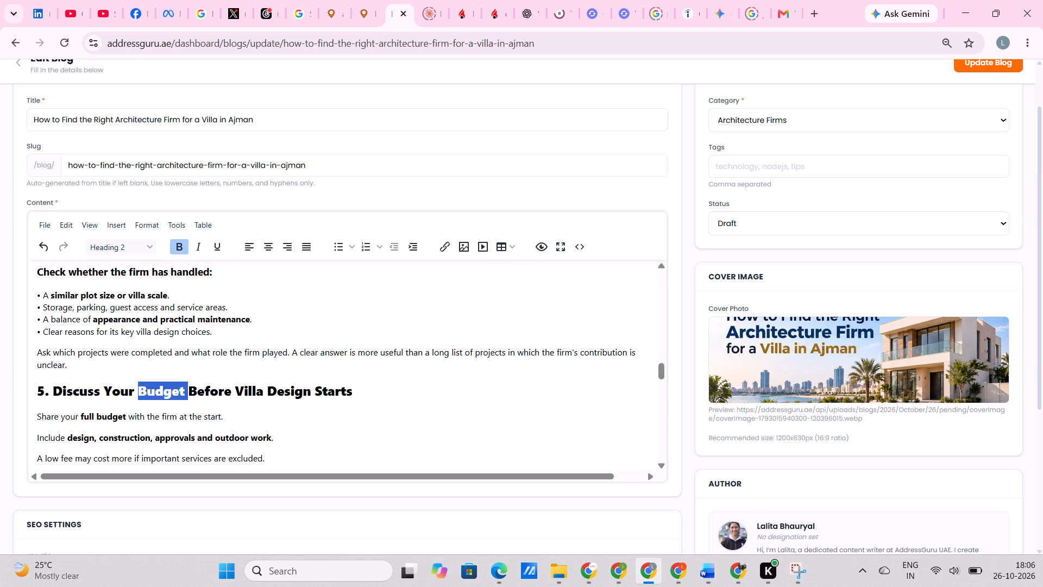
pyautogui.doubleClick(181, 389)
pyautogui.hotkey('ctrl', 'b')
pyautogui.click(182, 388)
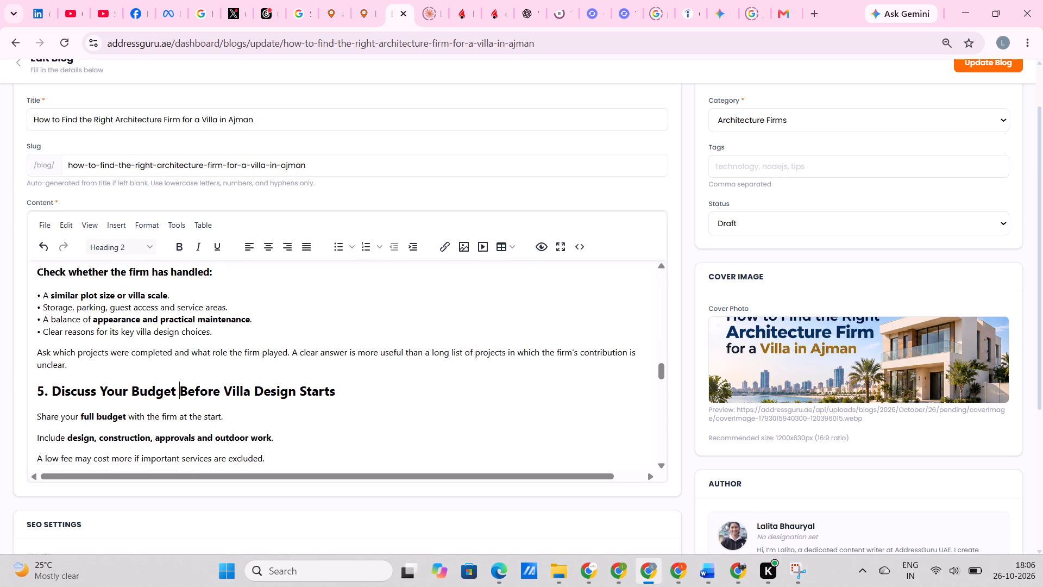
# Remove the extra bold formatting from the heading "4. Compare Portfolios Carefully".
pyautogui.scroll(2, 204, 386)
pyautogui.tripleClick(189, 365)
pyautogui.hotkey('ctrl', 'b')
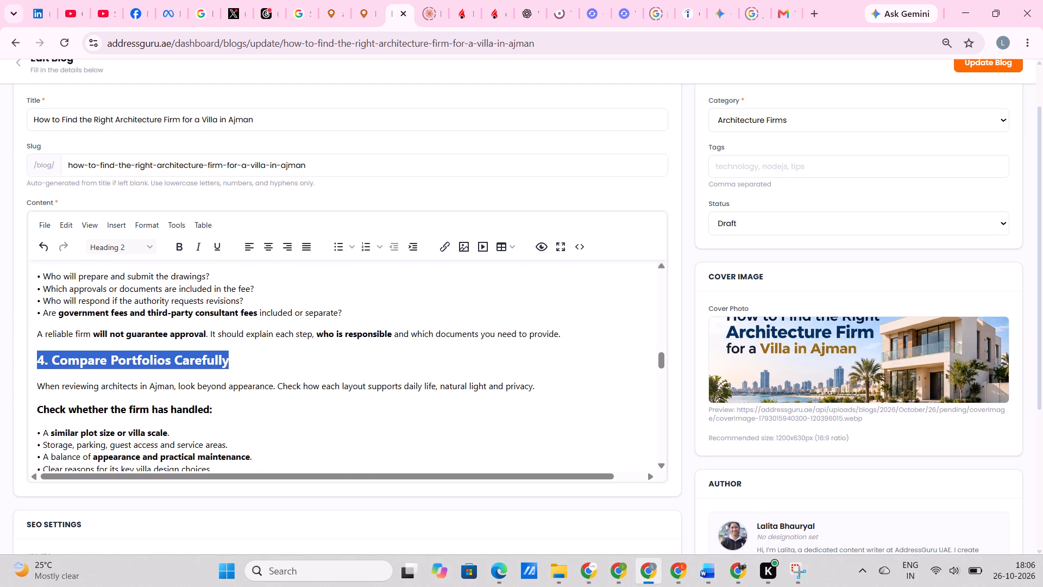
pyautogui.click(189, 365)
# Shrink the oversized villa model and floor plan image above section 6 proportionally so it fits within the content width.
pyautogui.scroll(7, 224, 365)
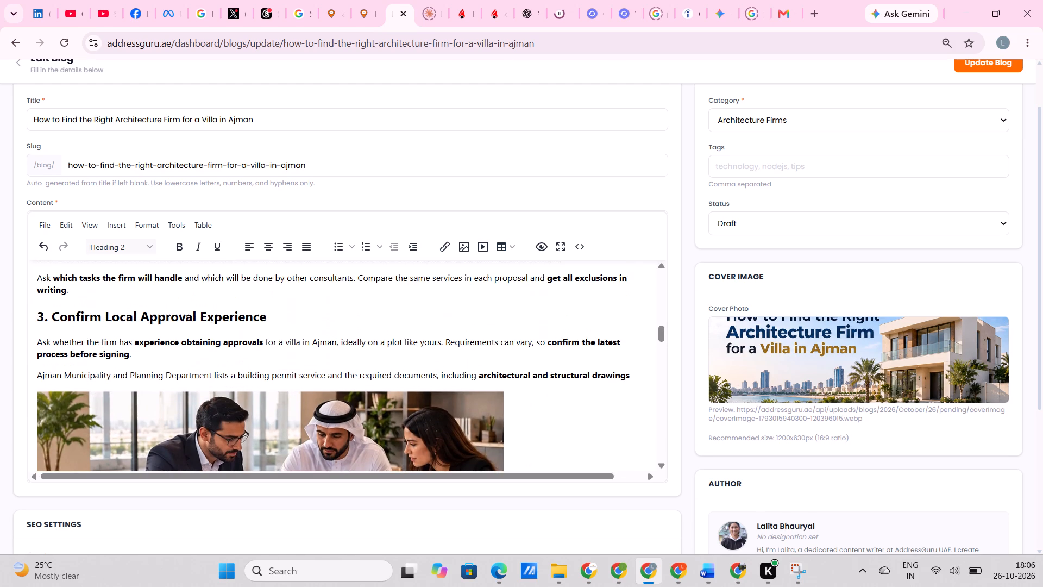
pyautogui.scroll(-6, 224, 369)
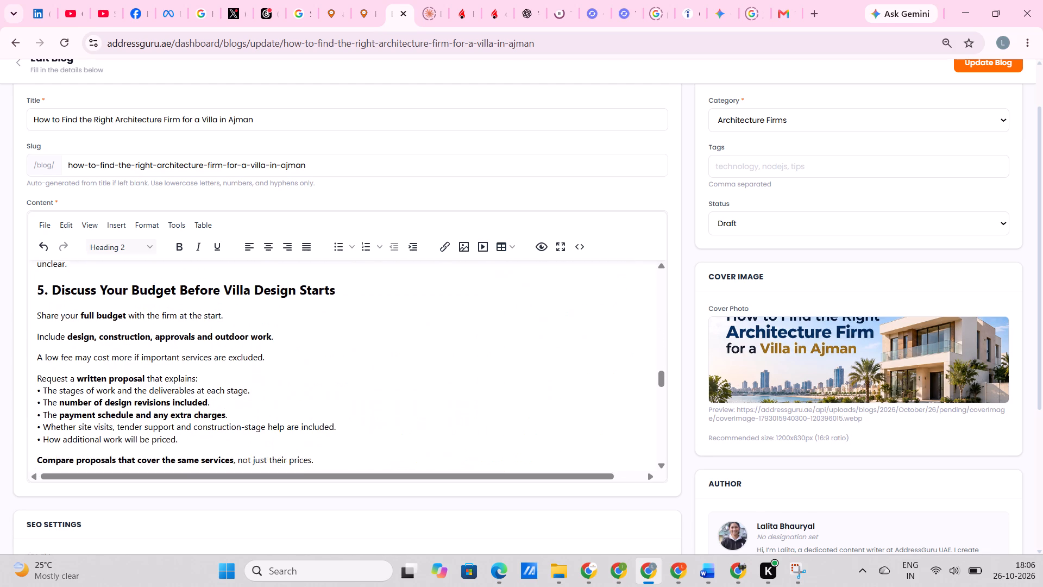
pyautogui.scroll(-3, 224, 369)
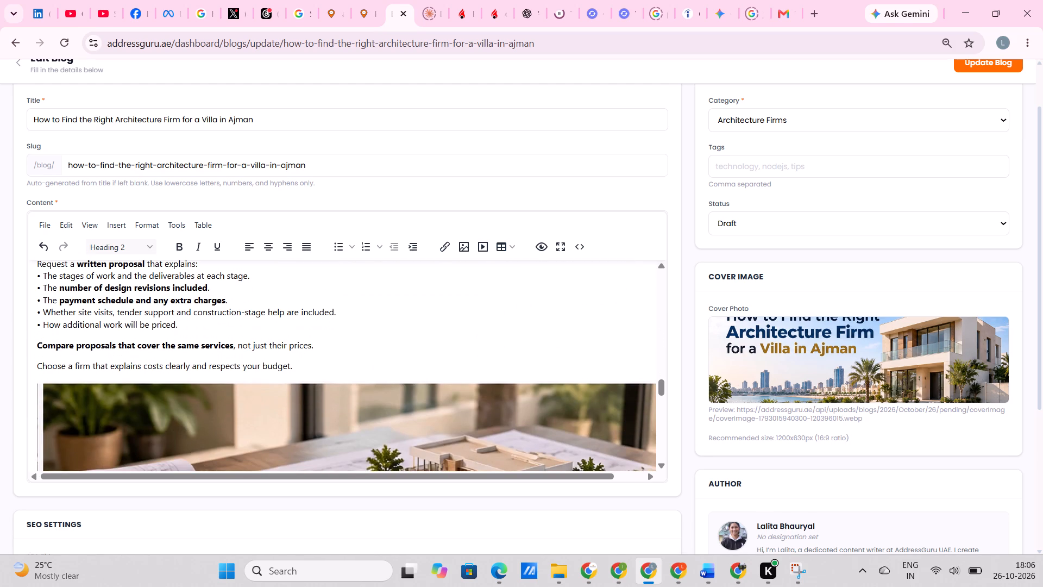
pyautogui.scroll(2, 82, 358)
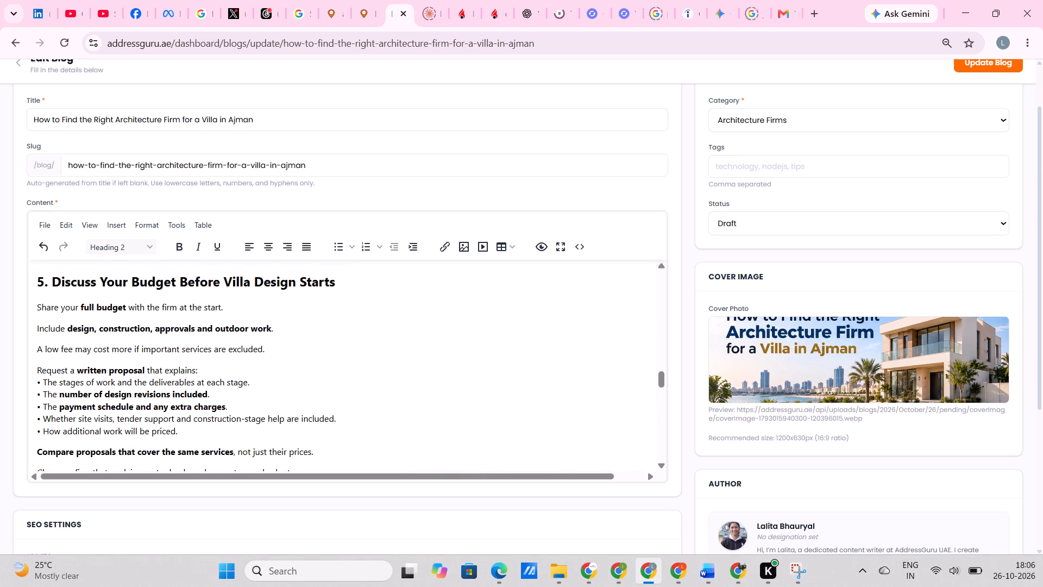
pyautogui.scroll(-4, 142, 365)
pyautogui.hscroll(-1, 142, 365)
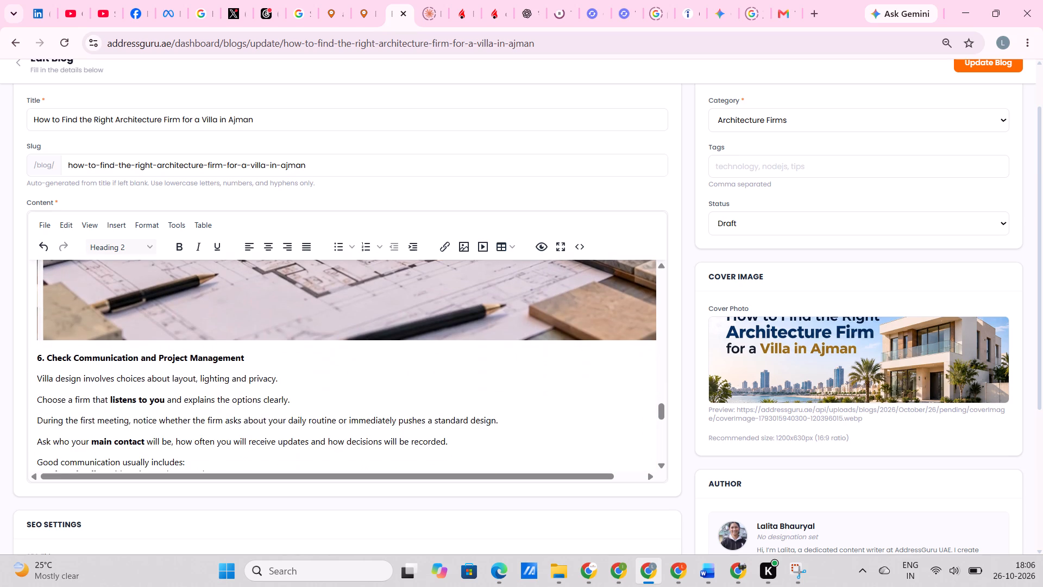
pyautogui.hscroll(-1, 144, 365)
pyautogui.click(413, 370)
pyautogui.hscroll(-2, 550, 417)
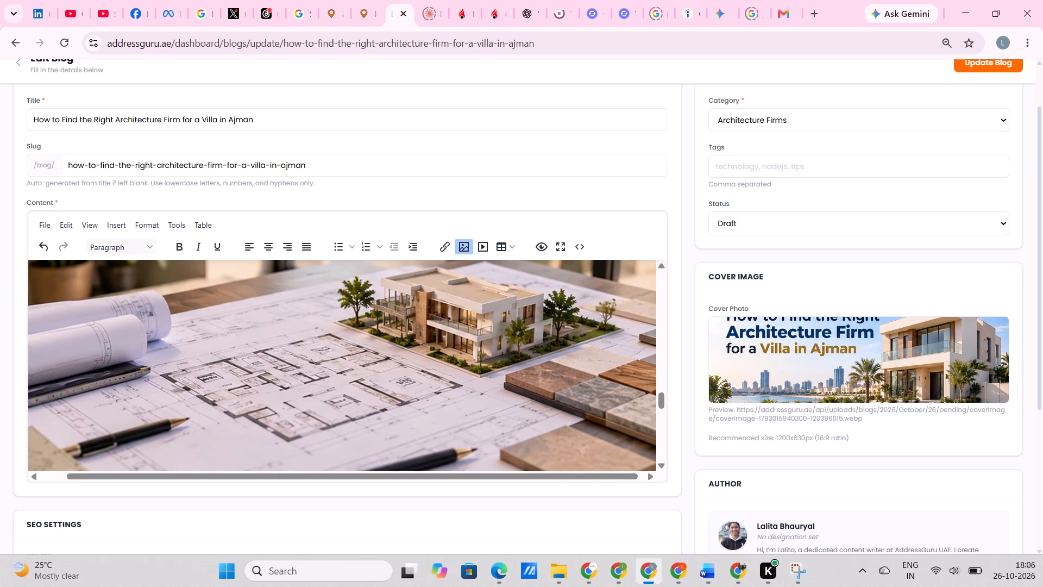
pyautogui.scroll(-1, 643, 442)
pyautogui.moveTo(653, 431); pyautogui.dragTo(389, 354)
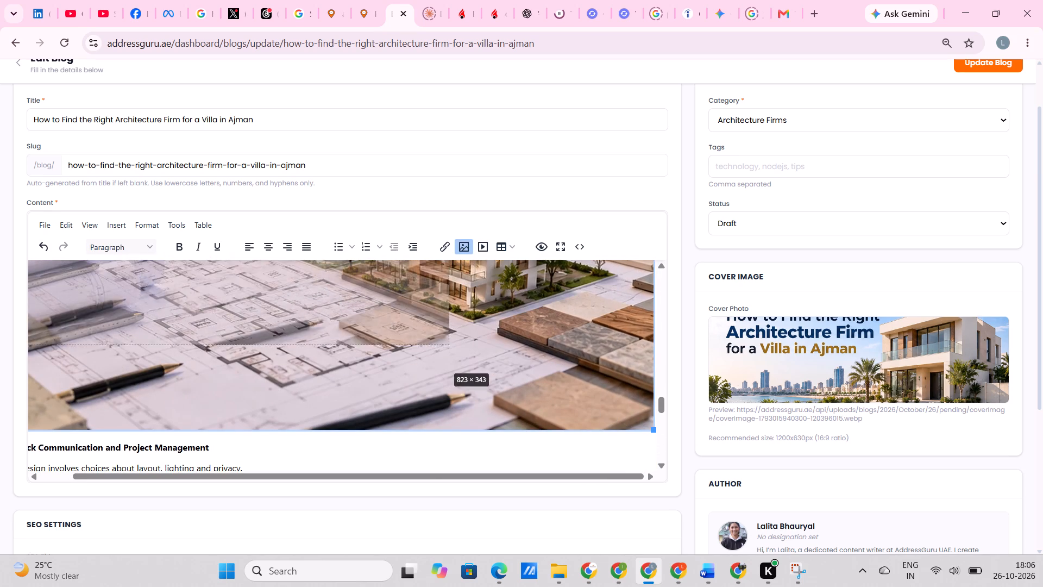
pyautogui.moveTo(389, 354); pyautogui.dragTo(425, 377)
# Merge the paragraph "Choose a firm that explains costs clearly" into the preceding "Compare proposals" paragraph, separated by a space.
pyautogui.scroll(3, 424, 378)
pyautogui.scroll(1, 350, 388)
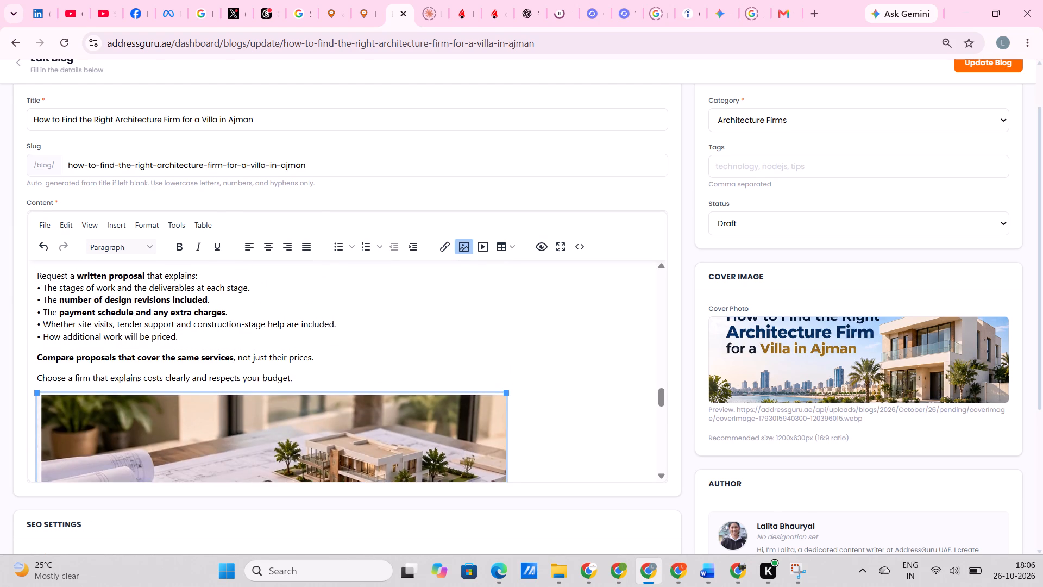
pyautogui.scroll(1, 253, 379)
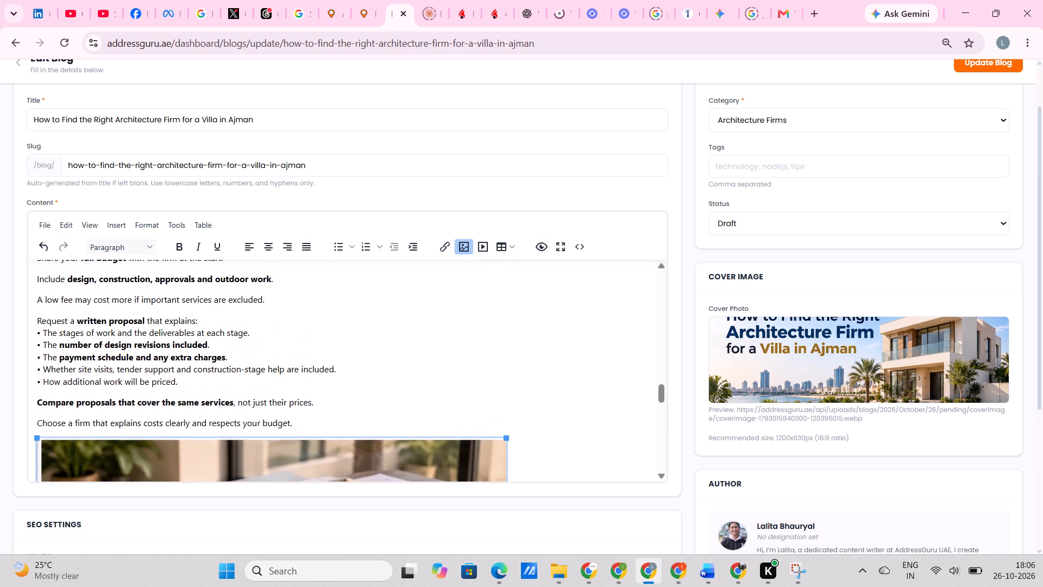
pyautogui.click(39, 420)
pyautogui.press('BackSpace')
pyautogui.press('space')
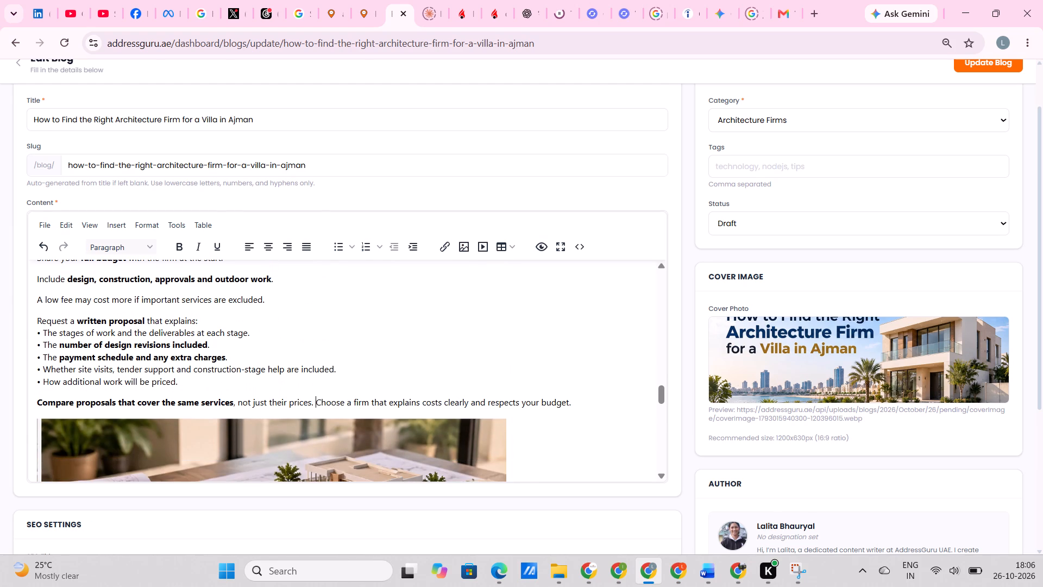
# Merge the "Include design, construction" and "A low fee may cost more" paragraphs into the "Share your full budget" paragraph, separated by spaces.
pyautogui.scroll(1, 52, 328)
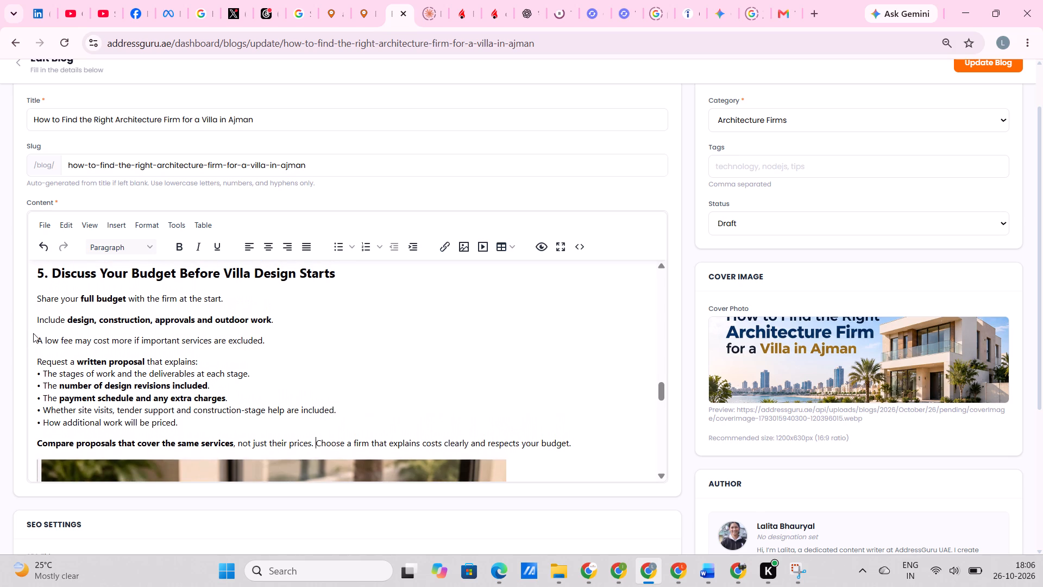
pyautogui.click(37, 320)
pyautogui.press('BackSpace')
pyautogui.press('space')
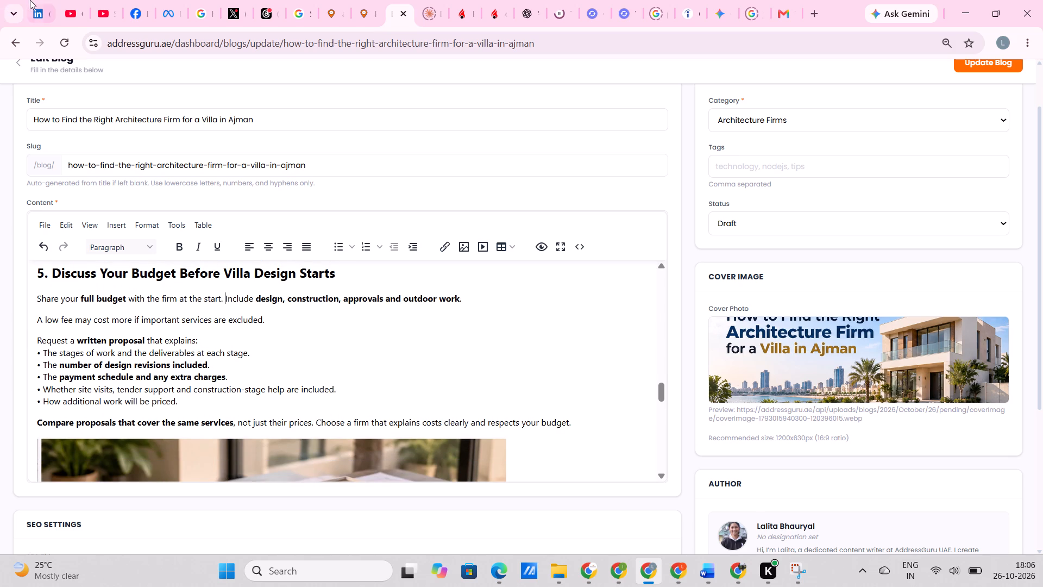
pyautogui.click(33, 321)
pyautogui.press('BackSpace')
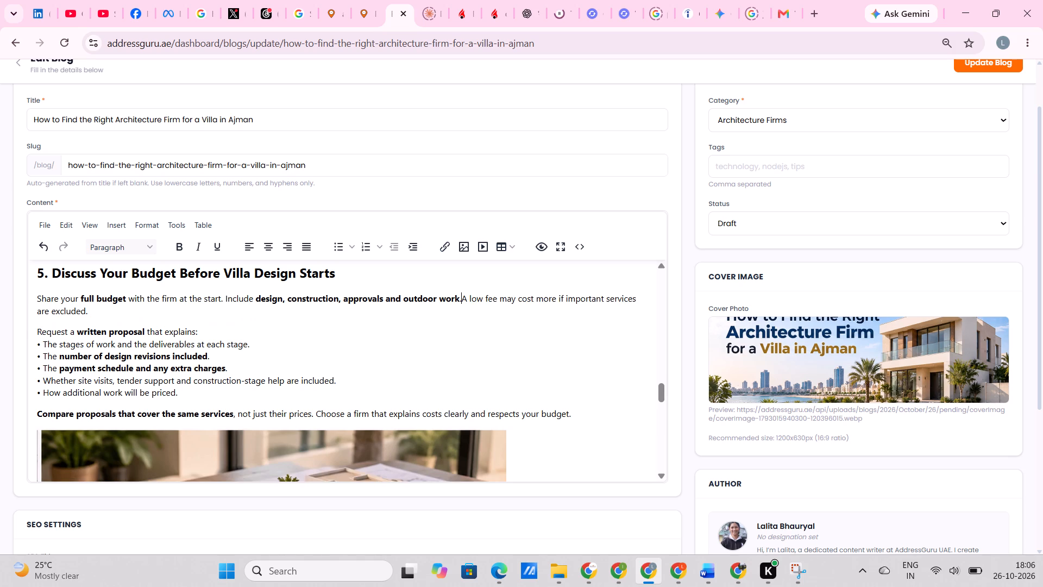
pyautogui.press('space')
# Split "Request a written proposal that explains:" from its bullet lines into its own paragraph and format it as Heading 3.
pyautogui.click(207, 339)
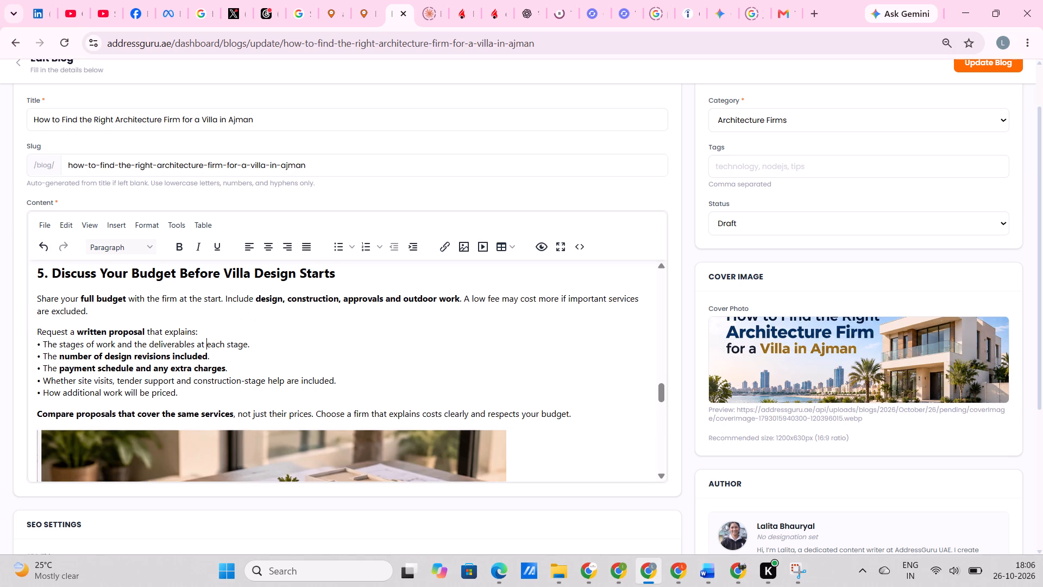
pyautogui.click(209, 330)
pyautogui.press('Return')
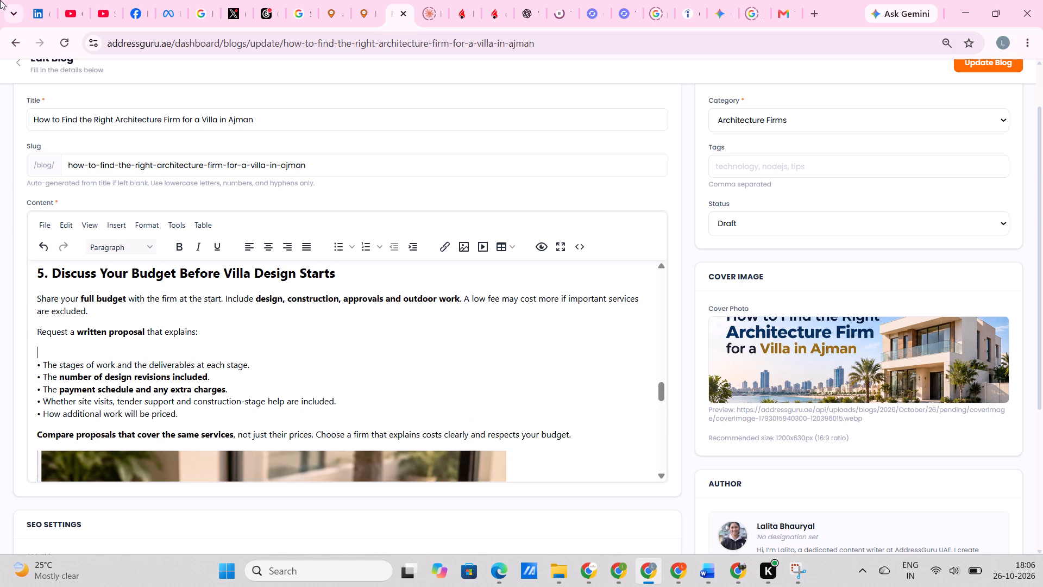
pyautogui.press('BackSpace')
pyautogui.press('Return')
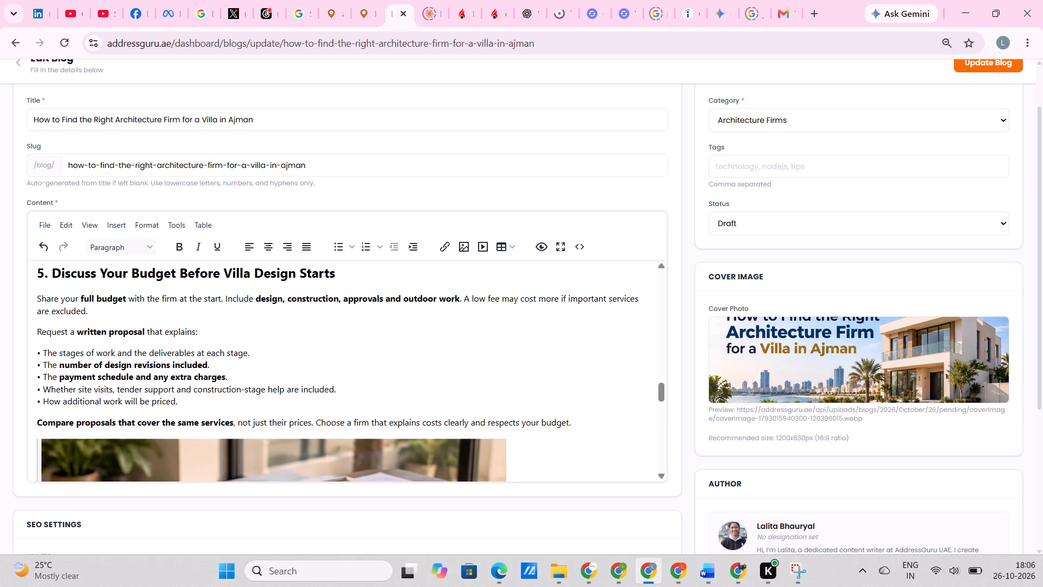
pyautogui.click(163, 331)
pyautogui.click(141, 252)
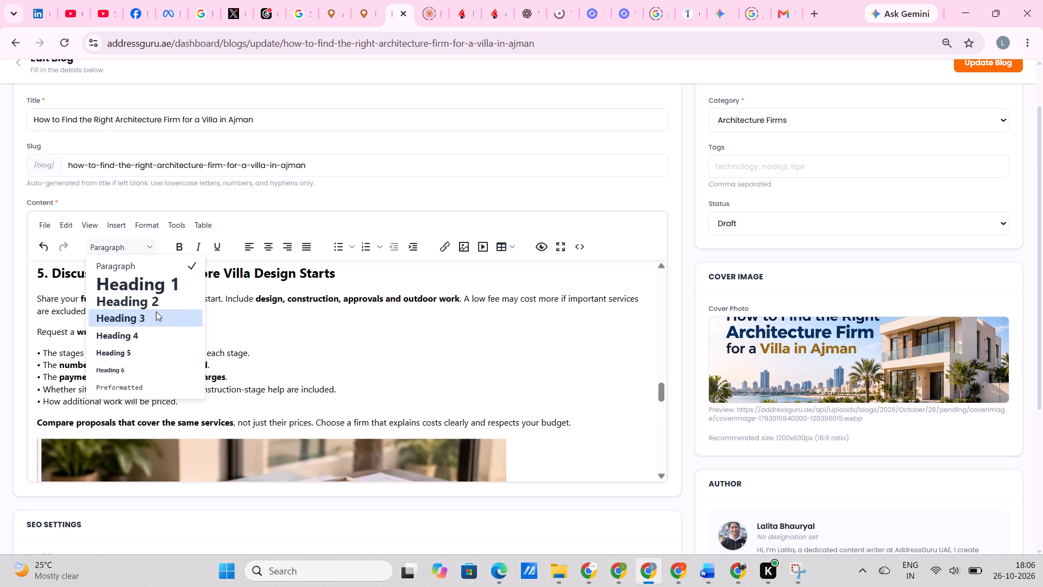
pyautogui.click(155, 315)
# Move the "Request a written proposal that explains:" heading, its bullet lines and the "Compare proposals" paragraph below the villa model image.
pyautogui.moveTo(34, 332); pyautogui.dragTo(106, 353)
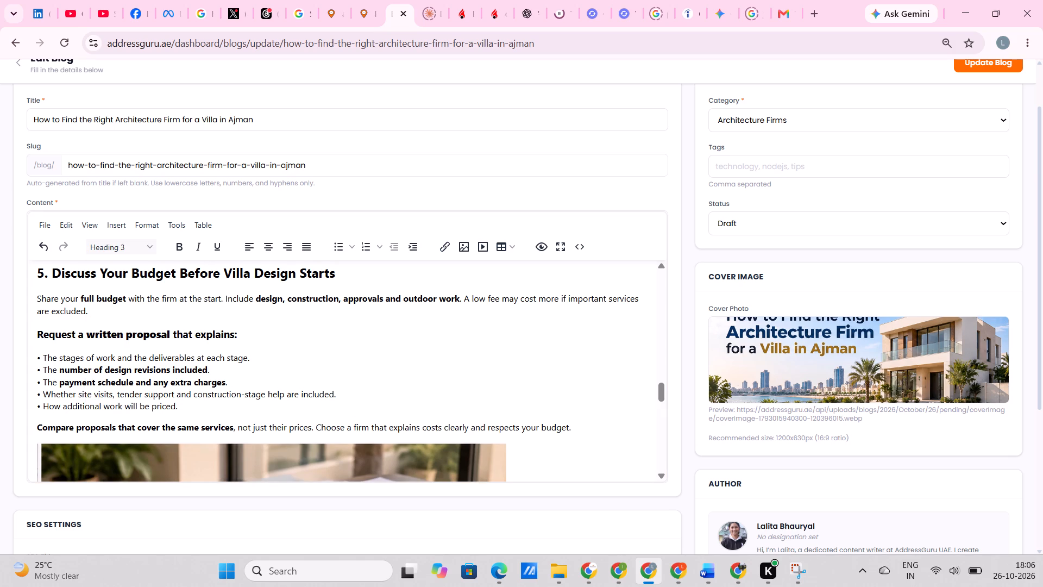
pyautogui.moveTo(106, 353); pyautogui.dragTo(107, 354)
pyautogui.moveTo(587, 427); pyautogui.dragTo(52, 348)
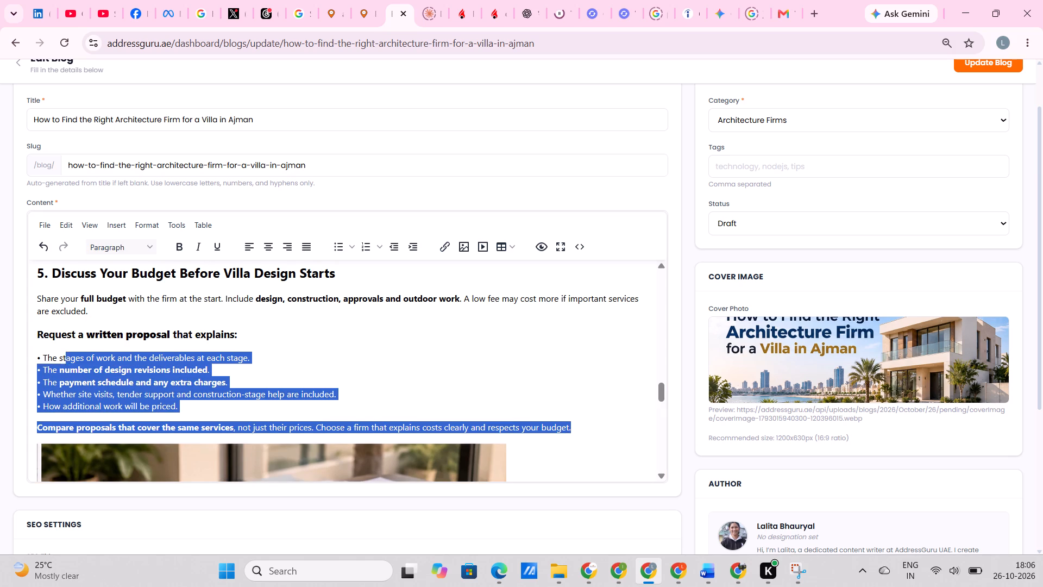
pyautogui.moveTo(52, 348); pyautogui.dragTo(30, 336)
pyautogui.hotkey('ctrl', 'c')
pyautogui.press('BackSpace')
pyautogui.press('BackSpace')
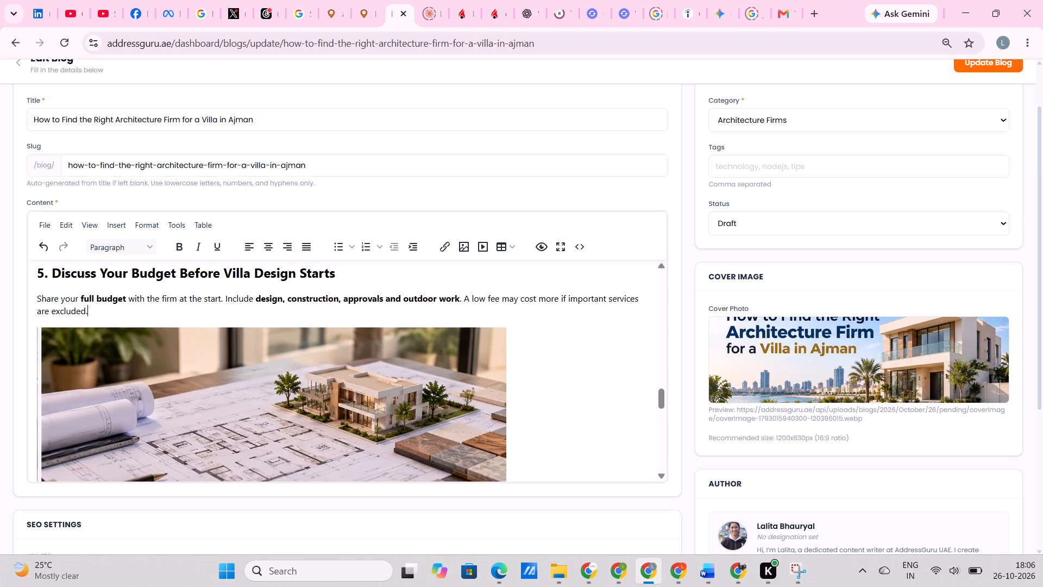
pyautogui.scroll(-3, 594, 393)
pyautogui.click(544, 311)
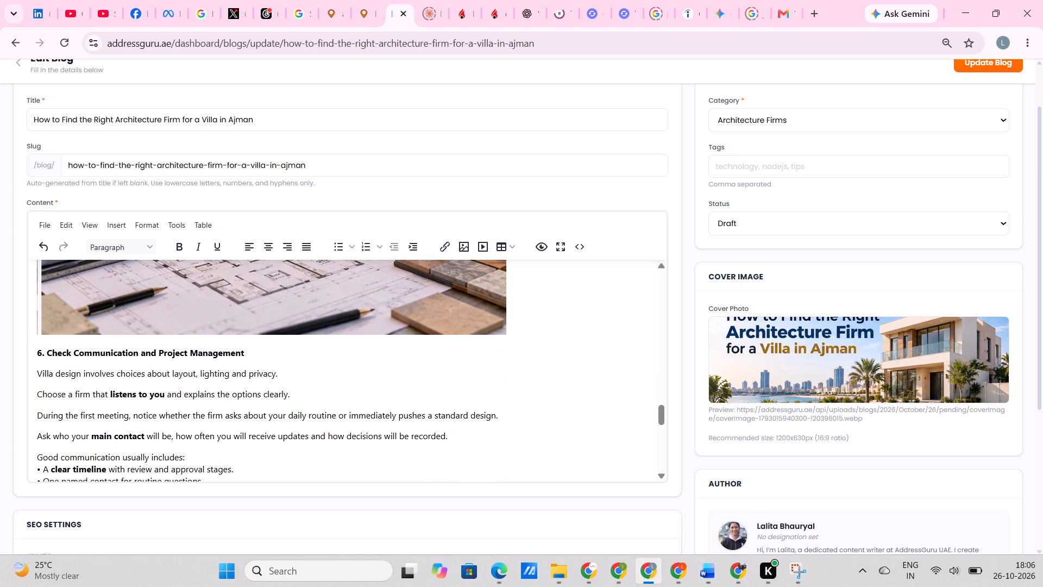
pyautogui.press('Return')
pyautogui.hotkey('ctrl', 'v')
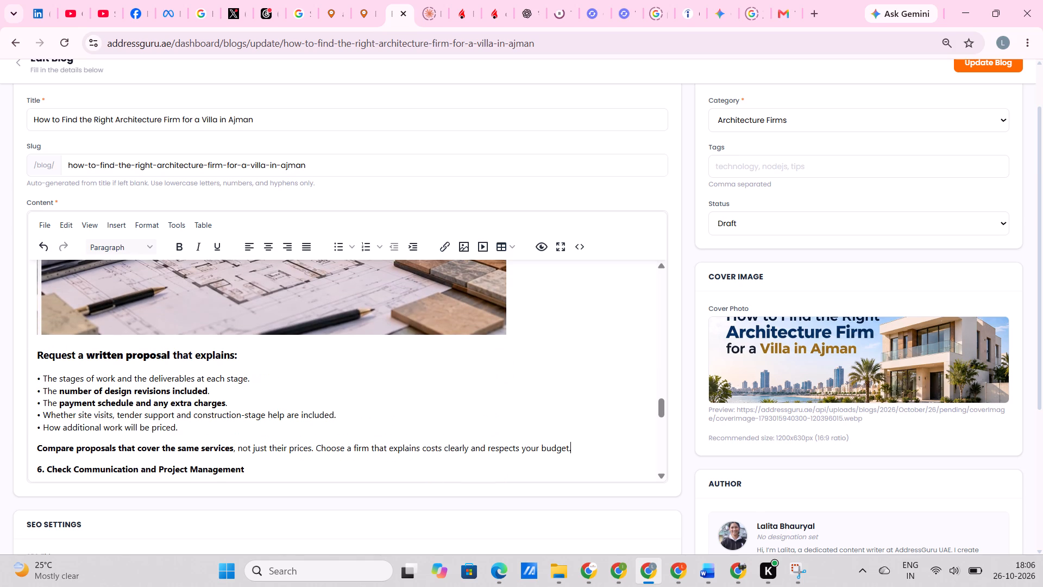
# Format "6. Check Communication and Project Management" as Heading 2 and remove its bold formatting.
pyautogui.scroll(-1, 281, 399)
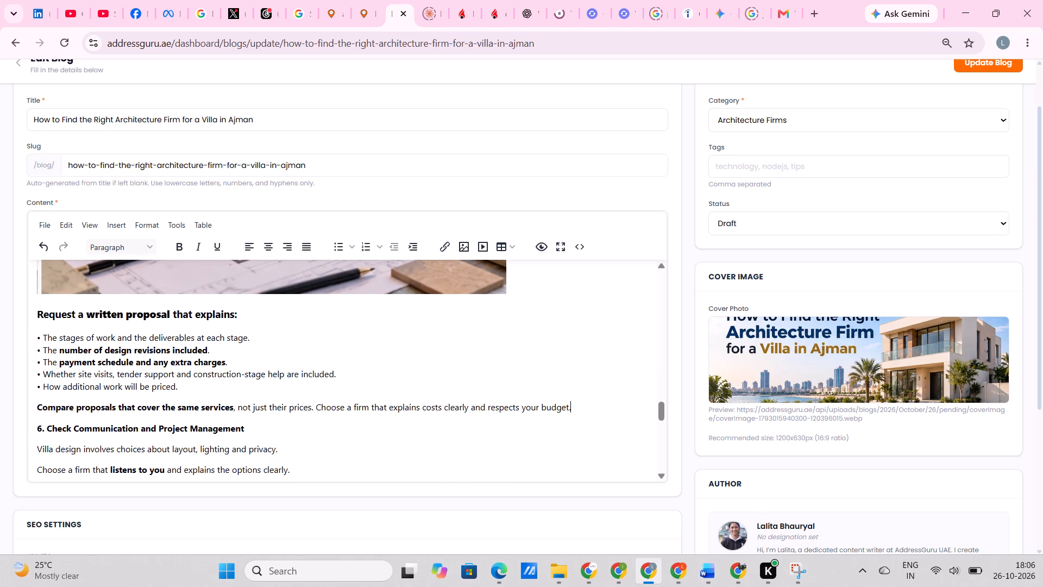
pyautogui.click(166, 313)
pyautogui.scroll(-1, 175, 397)
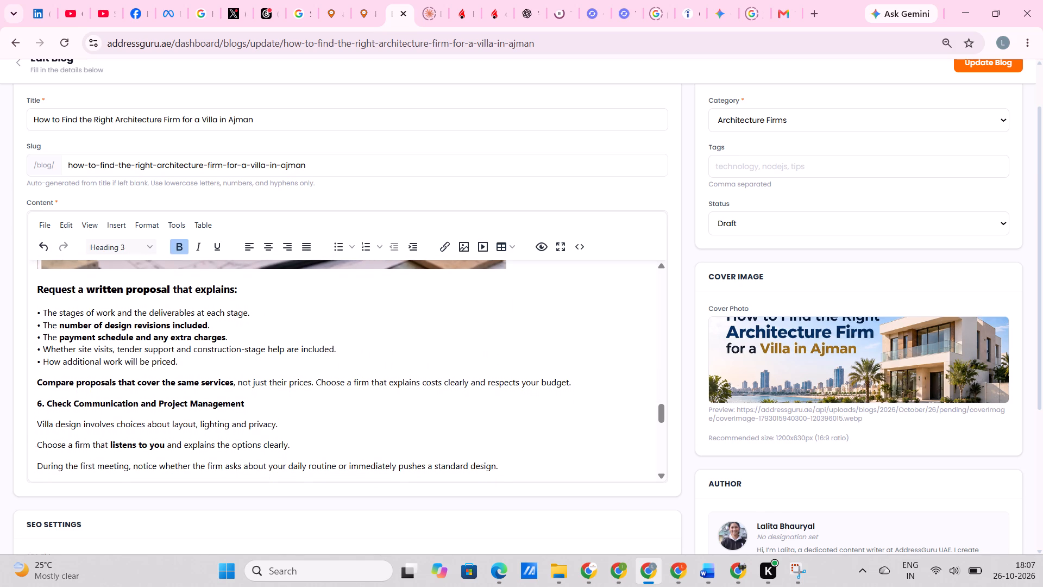
pyautogui.click(142, 398)
pyautogui.click(145, 245)
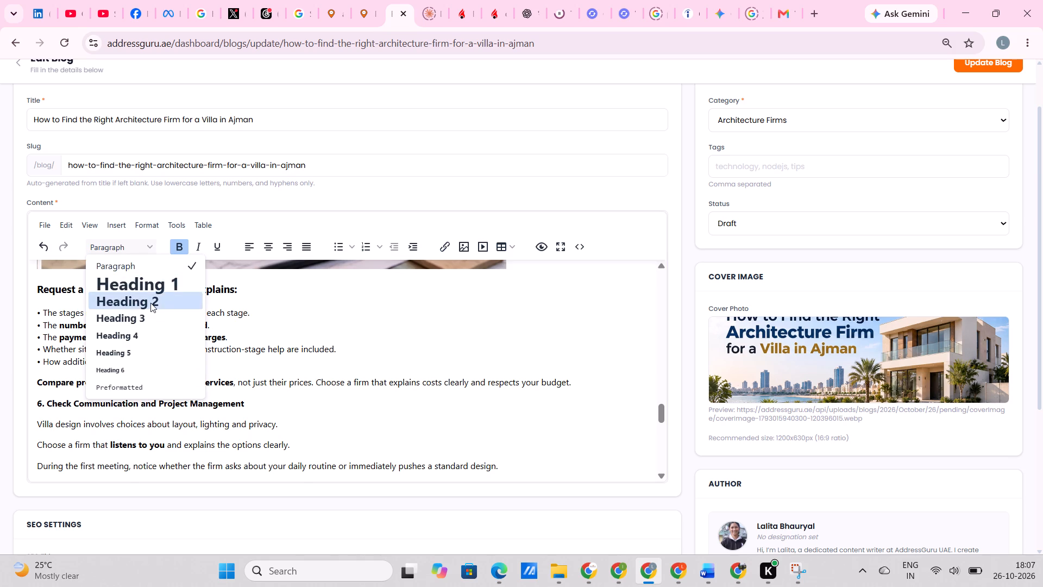
pyautogui.click(150, 302)
pyautogui.tripleClick(254, 407)
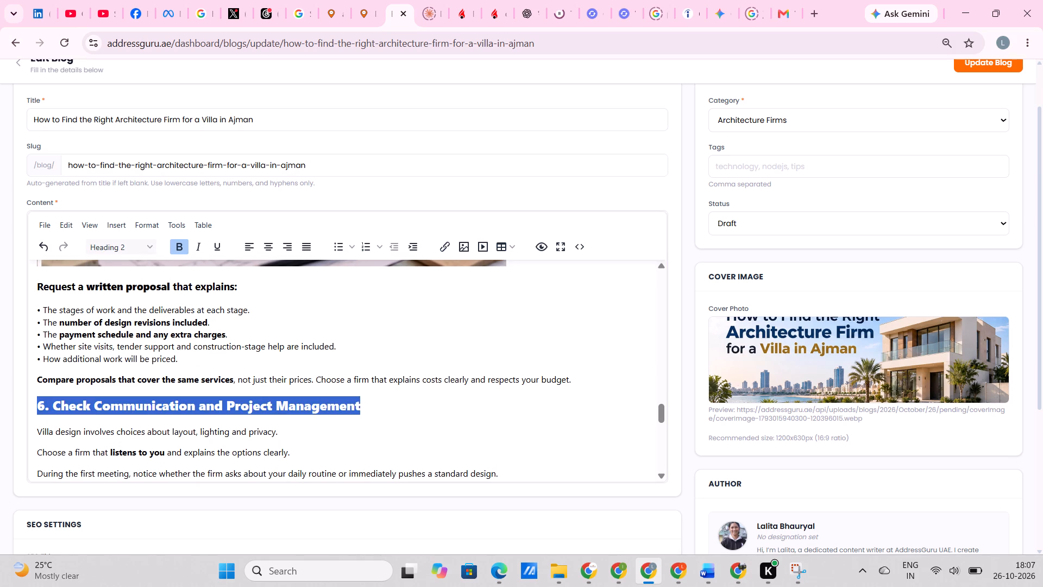
pyautogui.hotkey('ctrl', 'b')
pyautogui.click(263, 415)
# Merge the "Choose a firm that listens to you" and "During the first meeting" paragraphs into "Villa design involves choices", separated by spaces.
pyautogui.scroll(-3, 264, 416)
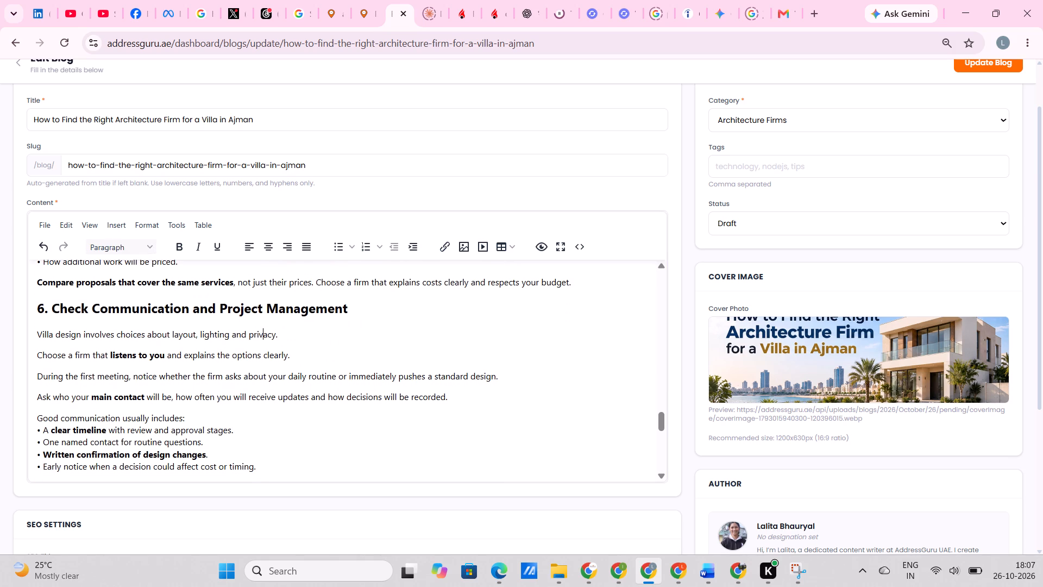
pyautogui.click(36, 352)
pyautogui.press('BackSpace')
pyautogui.press('space')
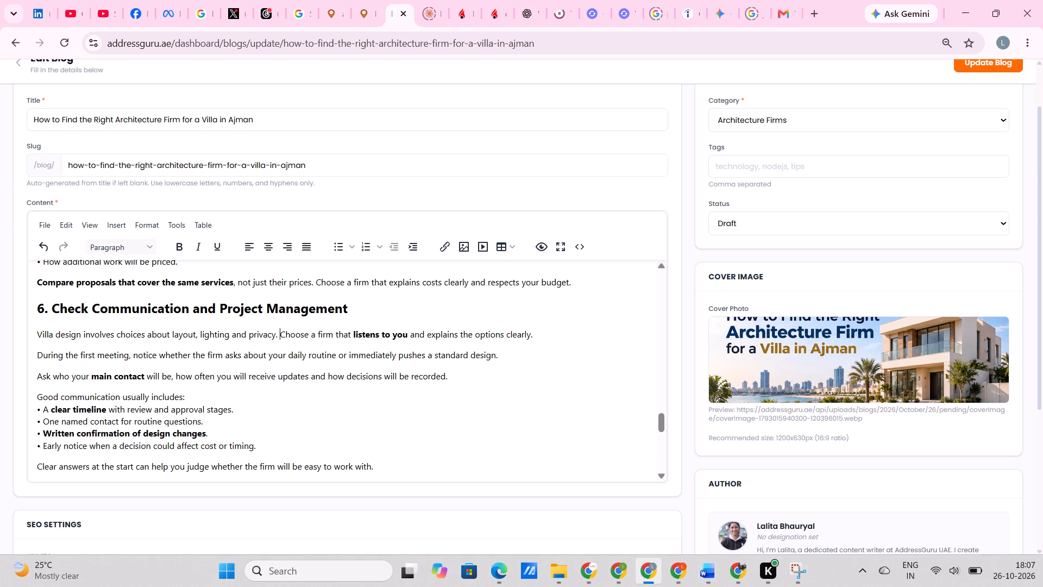
pyautogui.moveTo(36, 360); pyautogui.dragTo(34, 354)
pyautogui.press('BackSpace')
pyautogui.press('space')
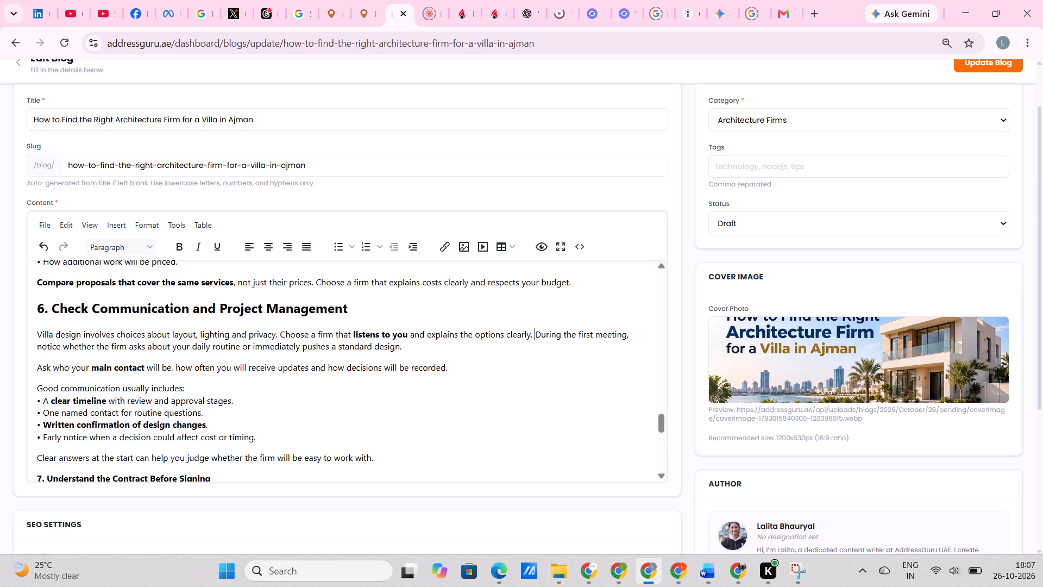
# Split "Good communication usually includes:" from its bullet lines into its own paragraph and format it as Heading 3.
pyautogui.click(193, 389)
pyautogui.press('Return')
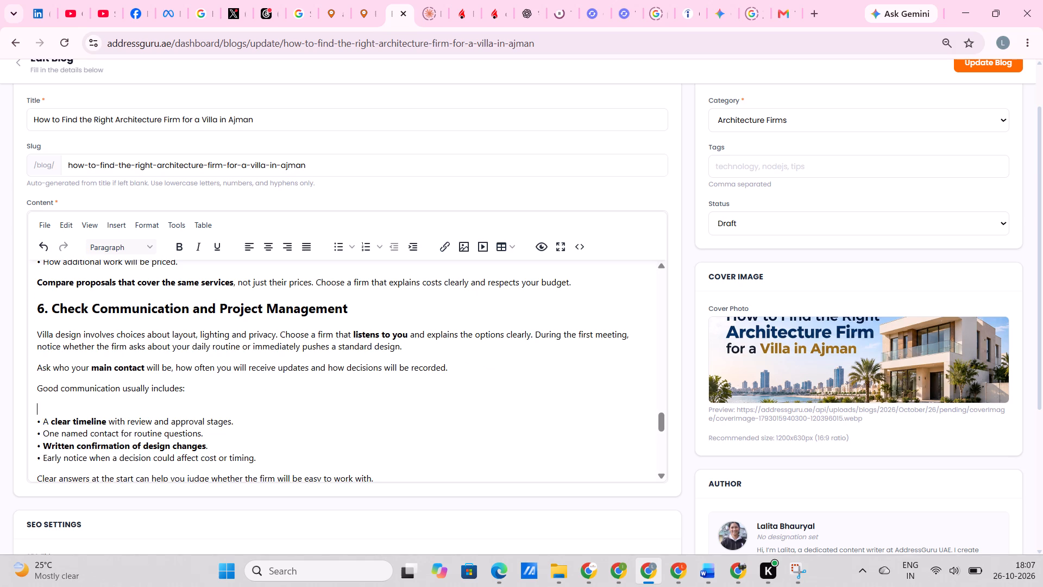
pyautogui.press('BackSpace')
pyautogui.press('Return')
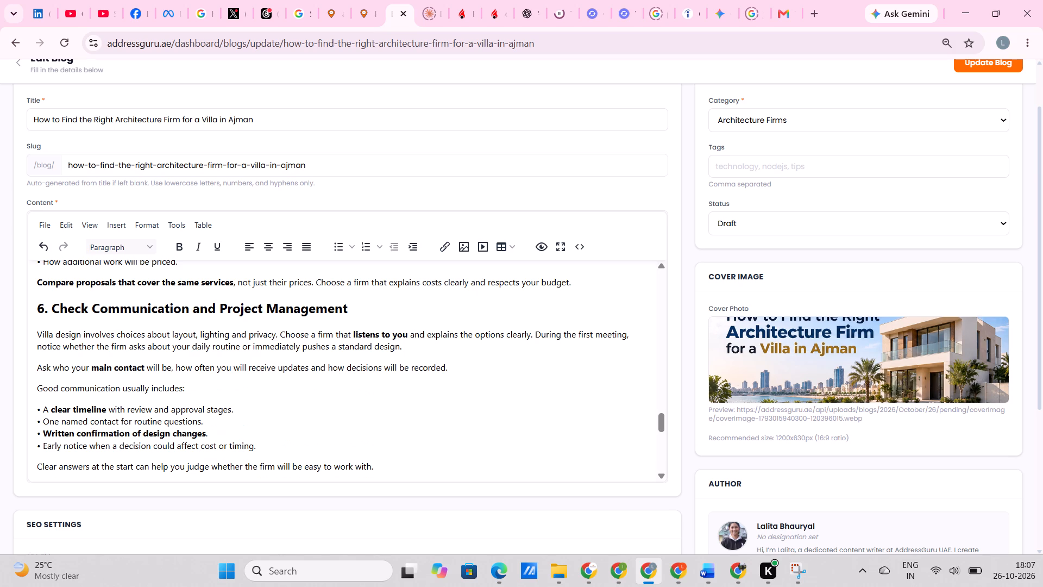
pyautogui.click(173, 391)
pyautogui.click(119, 254)
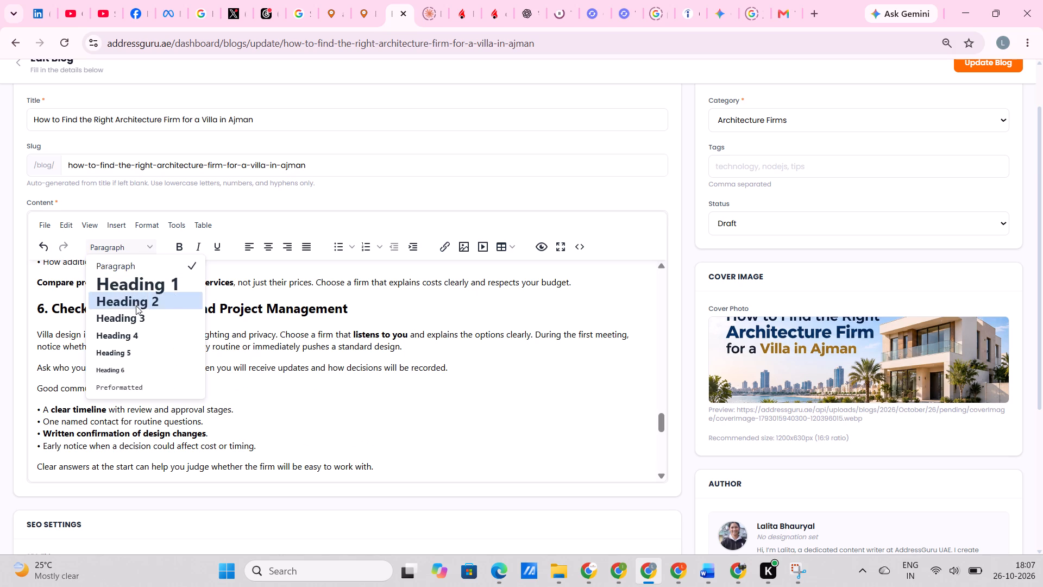
pyautogui.click(138, 315)
# Format "7. Understand the Contract Before Signing" as Heading 2 and remove its bold formatting.
pyautogui.scroll(-1, 273, 424)
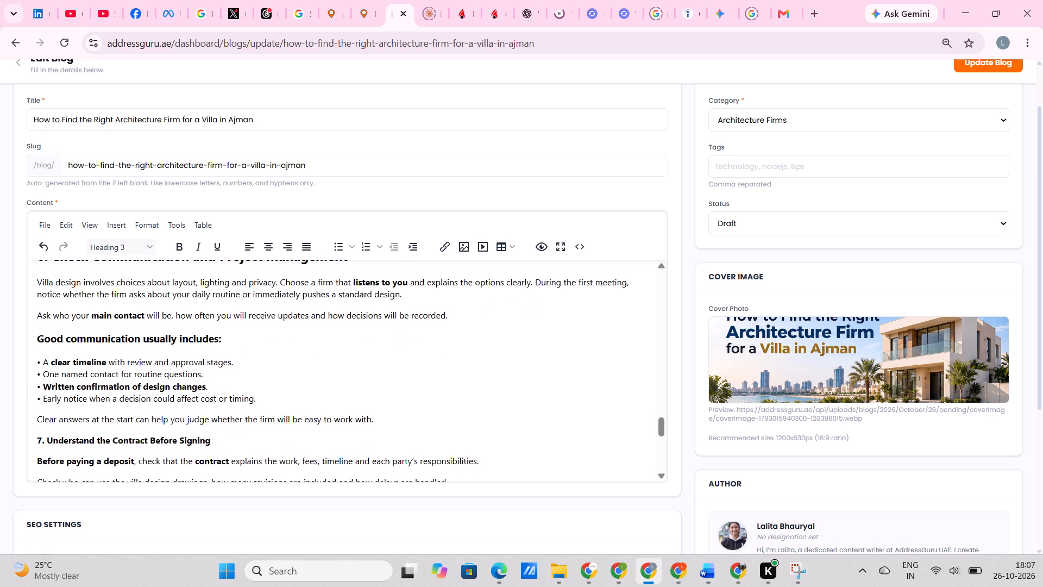
pyautogui.scroll(-1, 273, 424)
pyautogui.scroll(1, 176, 408)
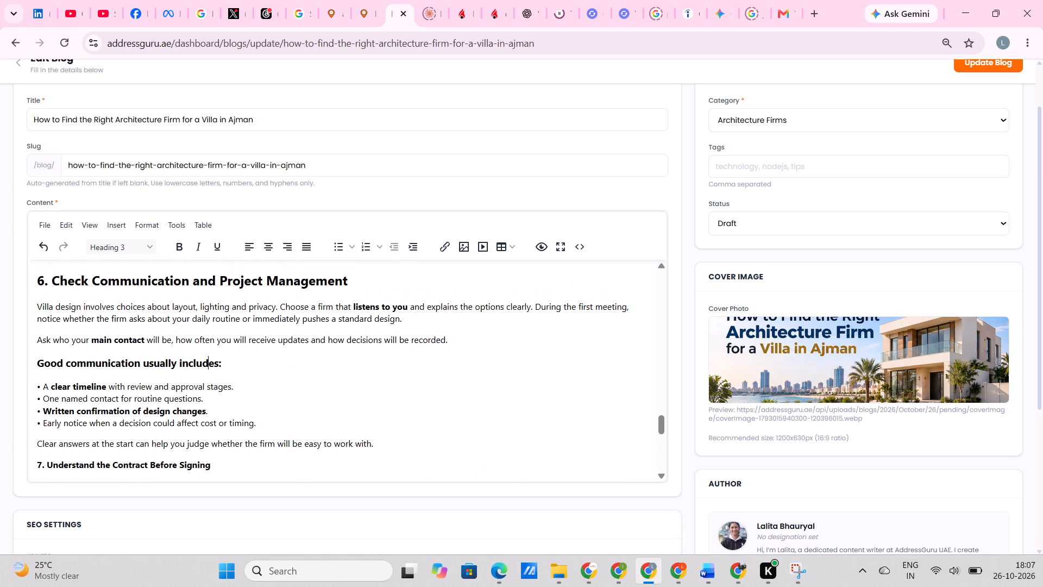
pyautogui.scroll(-1, 176, 408)
pyautogui.click(169, 425)
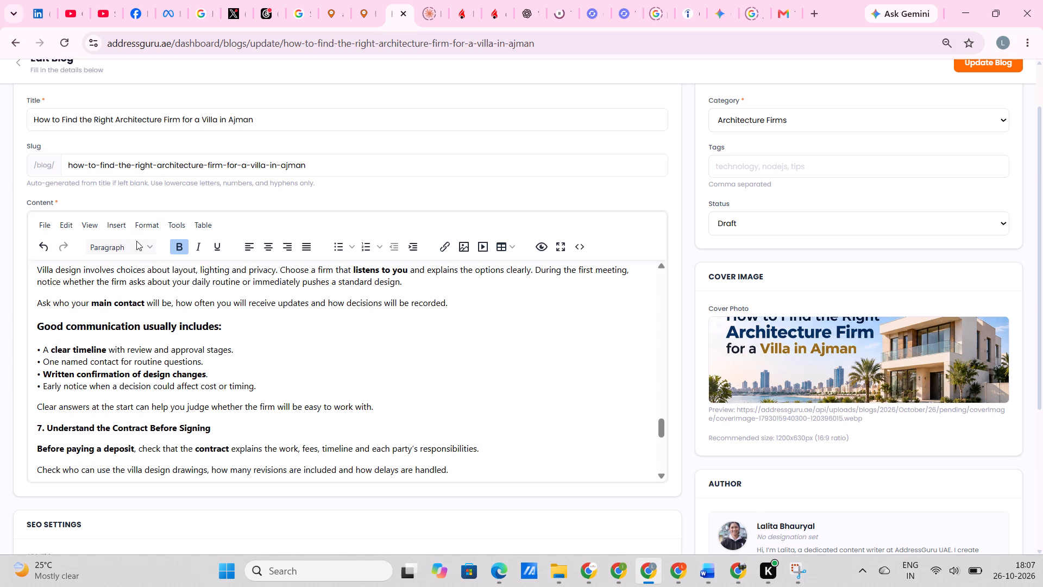
pyautogui.click(136, 242)
pyautogui.click(148, 301)
pyautogui.scroll(-1, 210, 403)
pyautogui.tripleClick(192, 421)
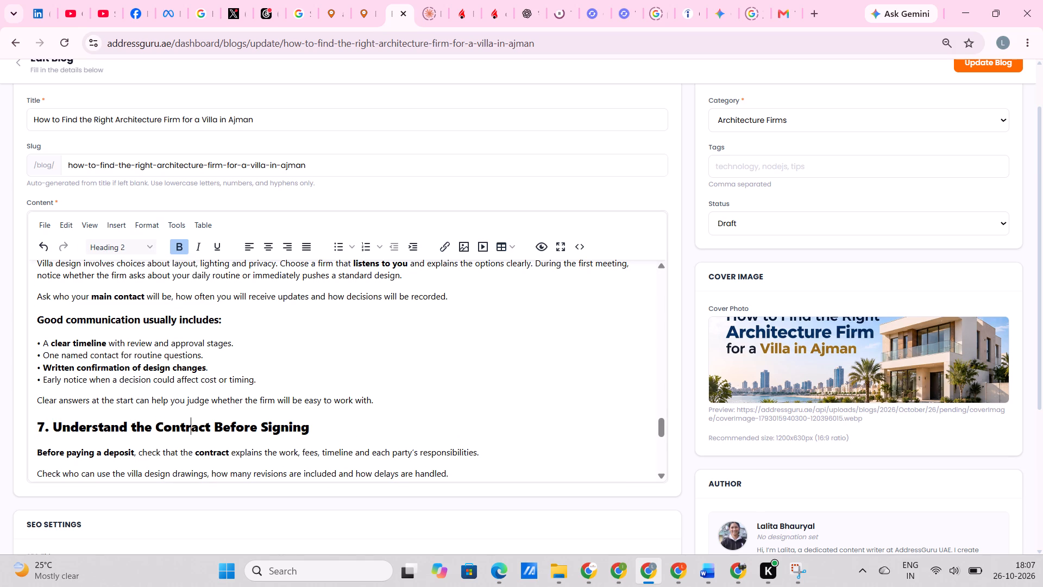
pyautogui.click(192, 422)
pyautogui.hotkey('ctrl', 'b')
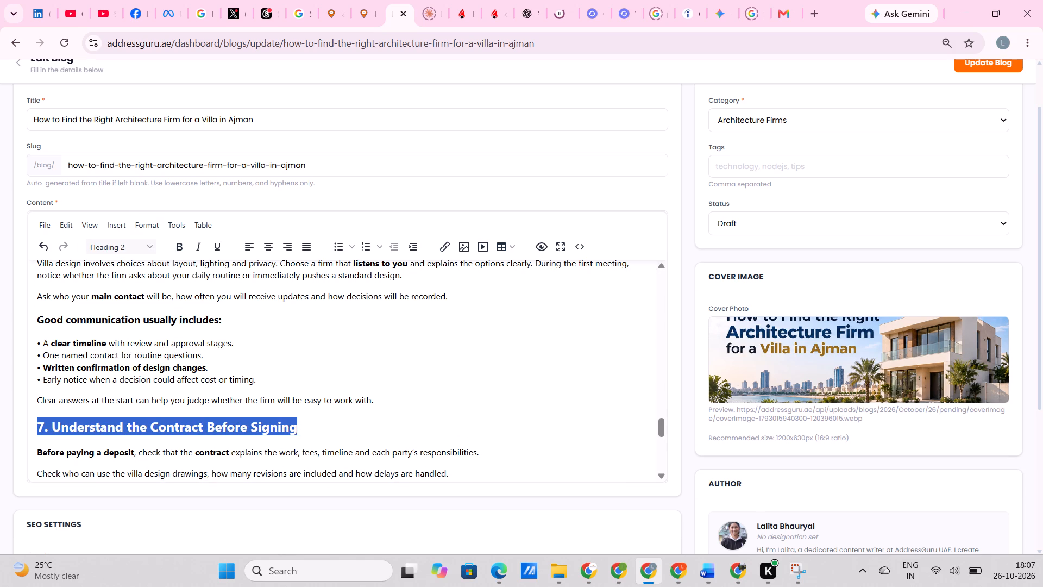
pyautogui.click(192, 422)
# In section 7, merge "Check who can use" into "Before paying a deposit" and "Put important promises in writing" into "Also check", separated by spaces.
pyautogui.scroll(-2, 276, 428)
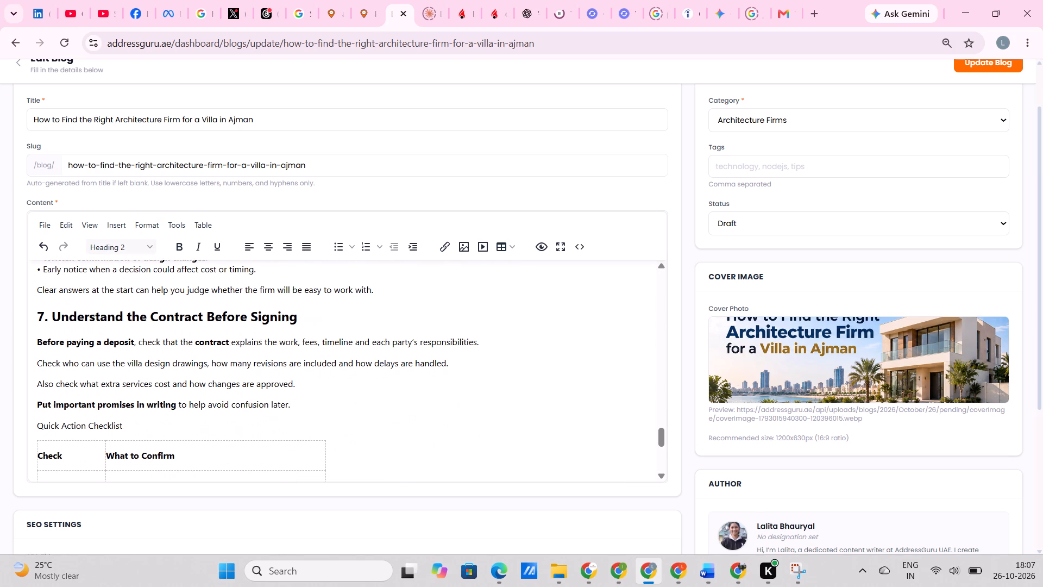
pyautogui.click(37, 362)
pyautogui.press('BackSpace')
pyautogui.press('space')
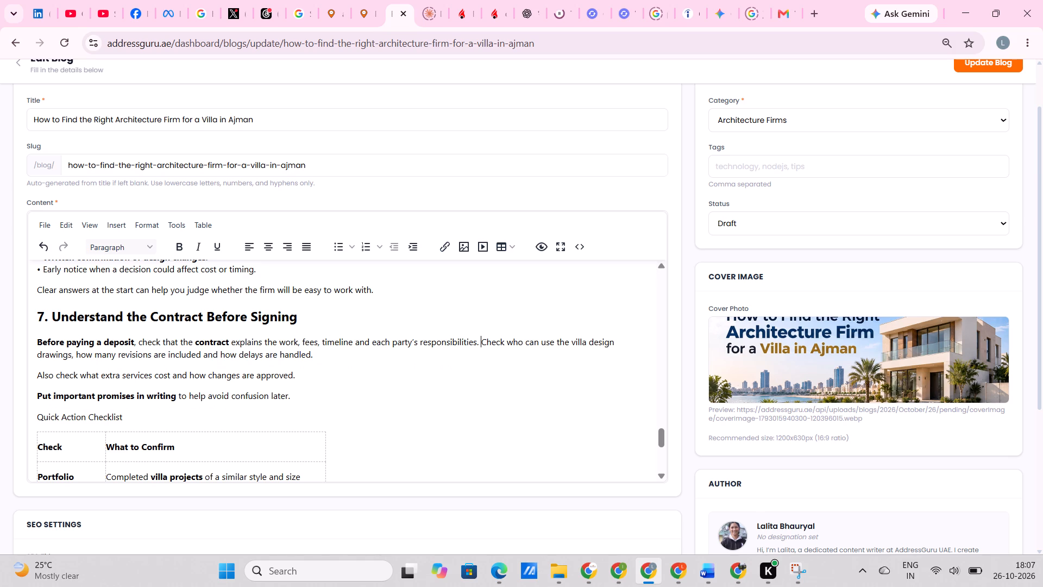
pyautogui.scroll(-1, 299, 388)
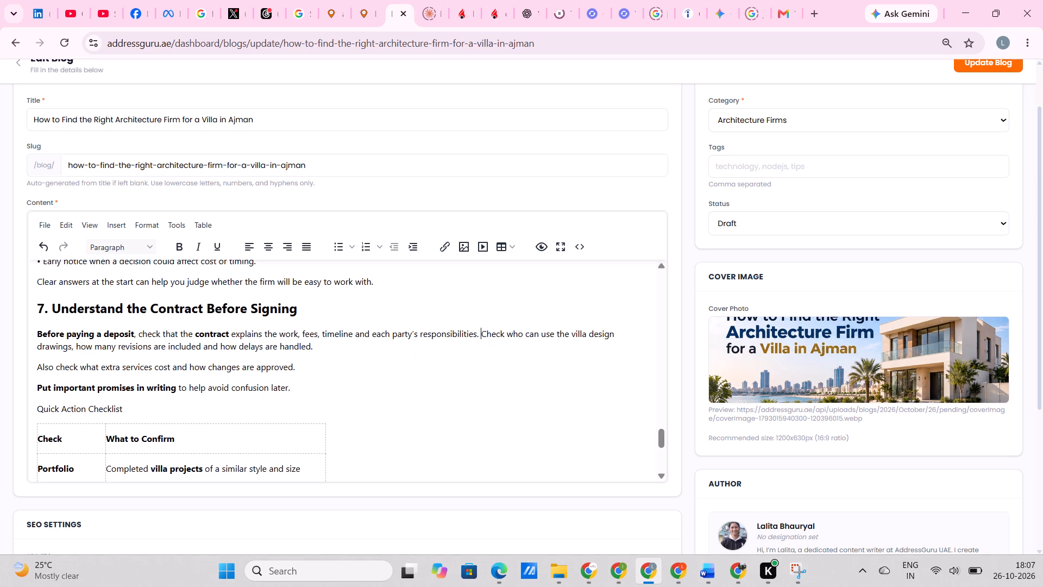
pyautogui.click(35, 384)
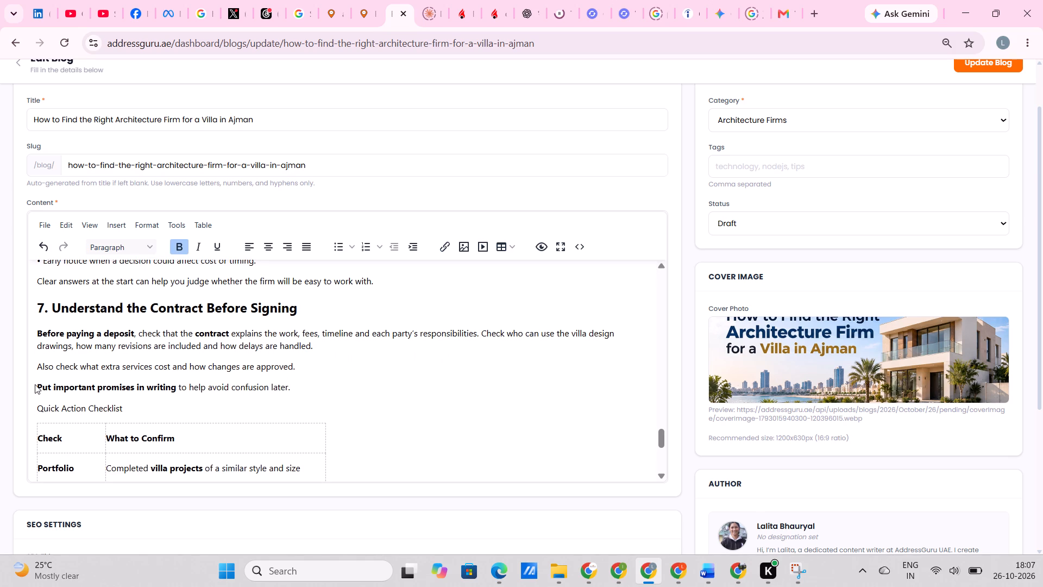
pyautogui.press('BackSpace')
pyautogui.press('space')
# Format the "Quick Action Checklist" line above the table as Heading 3.
pyautogui.click(62, 393)
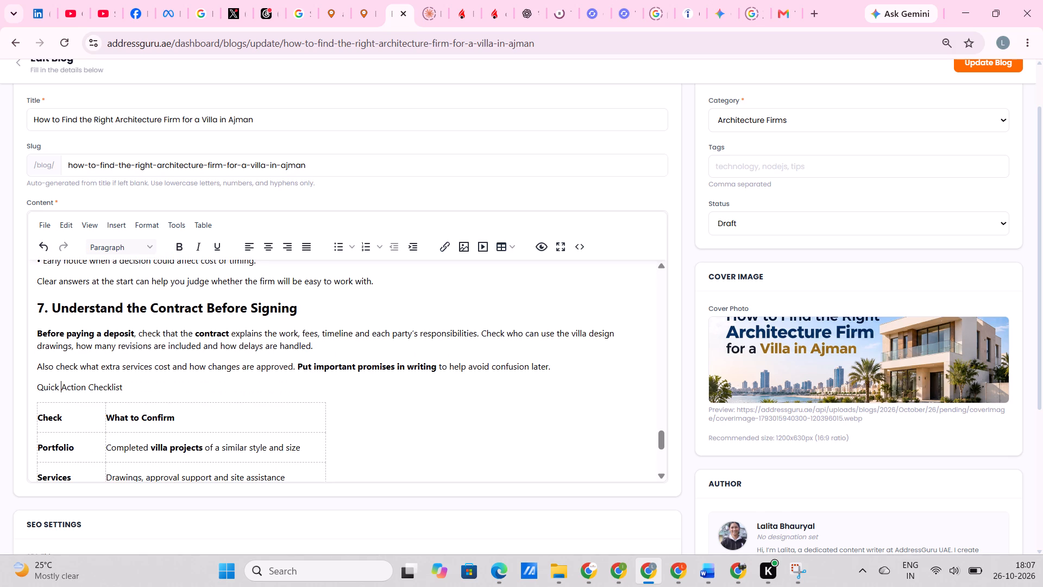
pyautogui.click(104, 242)
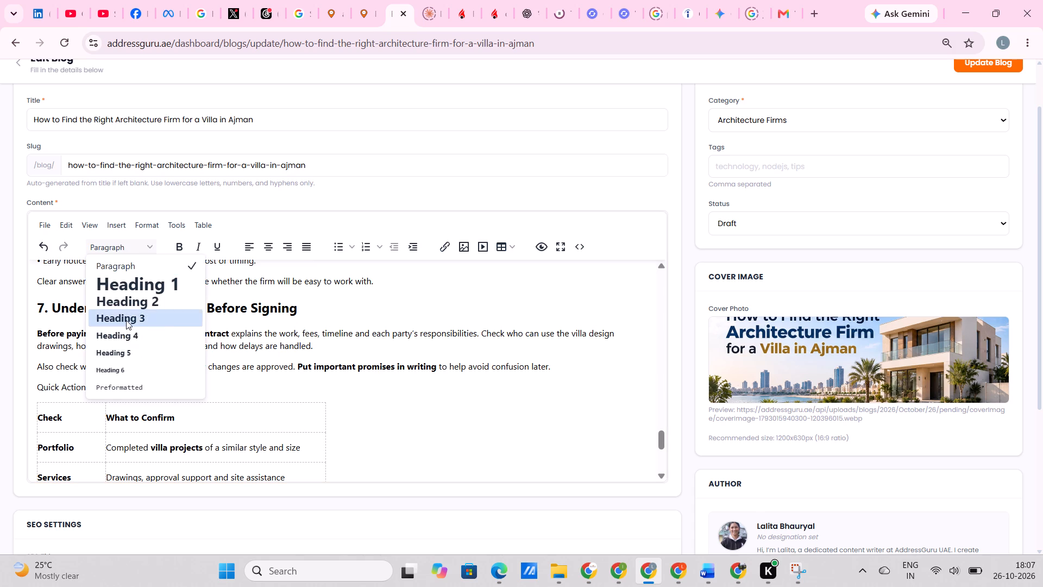
pyautogui.click(126, 320)
# Widen the Quick Action Checklist table so its columns have more room for the text.
pyautogui.scroll(-3, 163, 396)
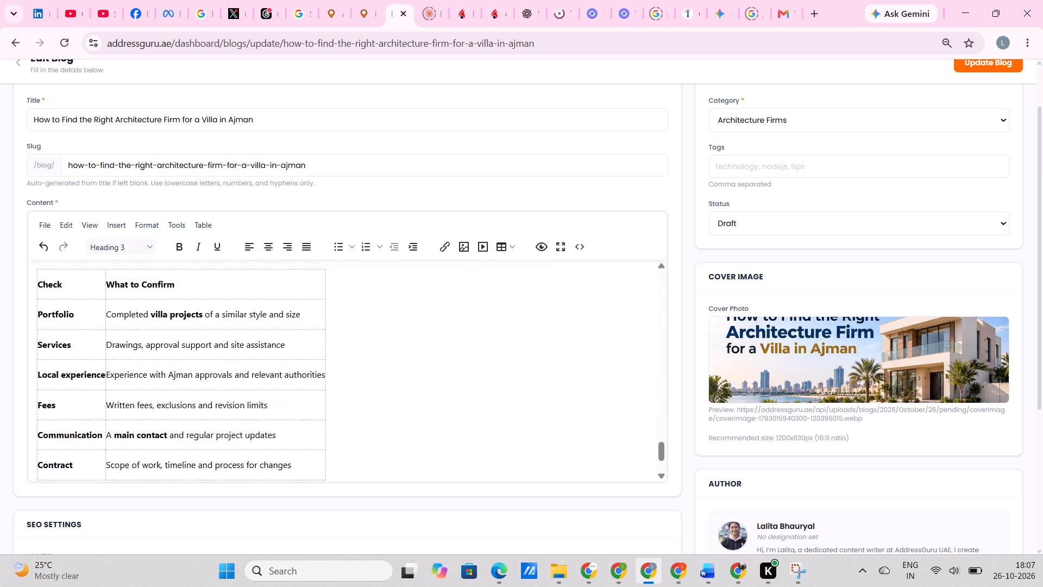
pyautogui.scroll(-1, 184, 394)
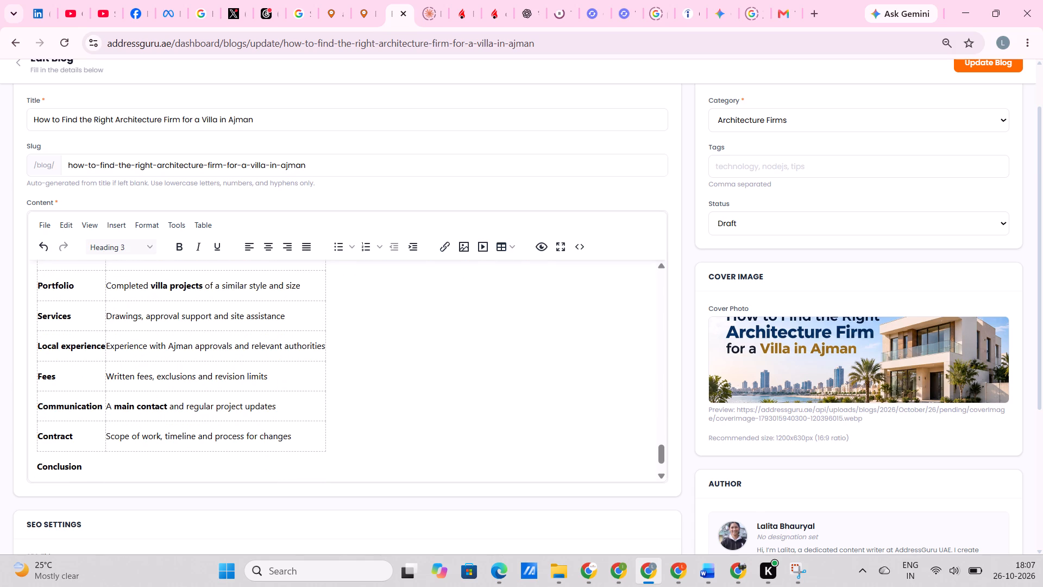
pyautogui.moveTo(324, 377); pyautogui.dragTo(391, 378)
# Format the "Conclusion" line below the checklist table as Heading 2 and remove its bold formatting.
pyautogui.scroll(-2, 384, 390)
pyautogui.click(124, 407)
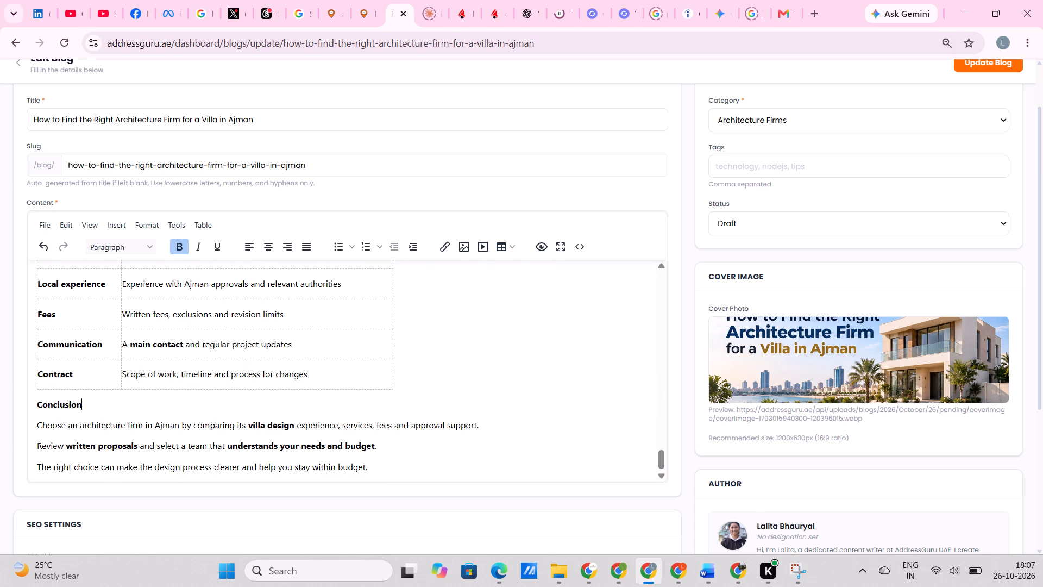
pyautogui.doubleClick(133, 238)
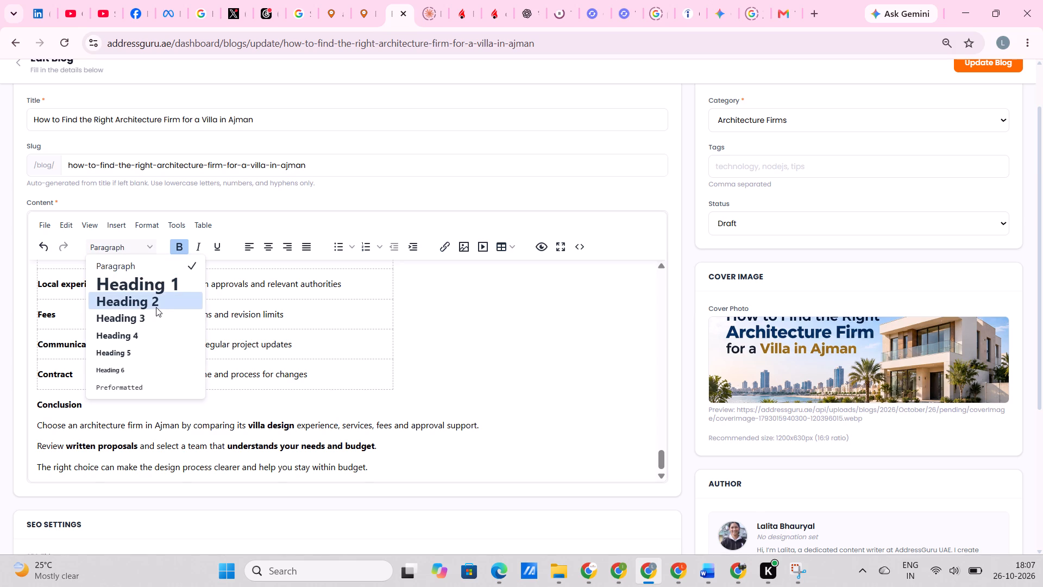
pyautogui.click(156, 307)
pyautogui.scroll(-1, 295, 442)
pyautogui.click(106, 392)
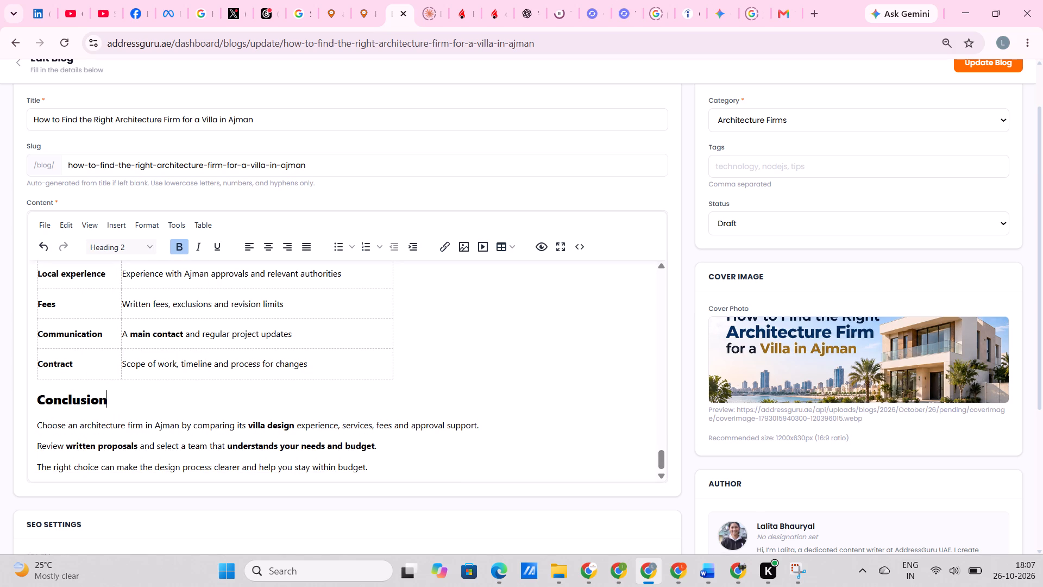
pyautogui.tripleClick(105, 397)
pyautogui.doubleClick(105, 397)
pyautogui.hotkey('ctrl', 'b')
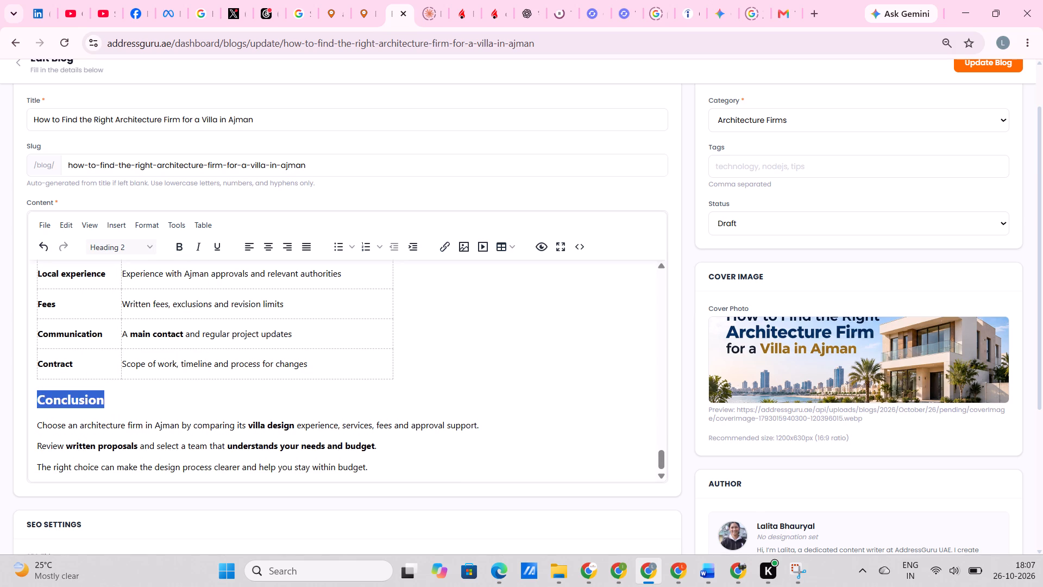
pyautogui.click(190, 405)
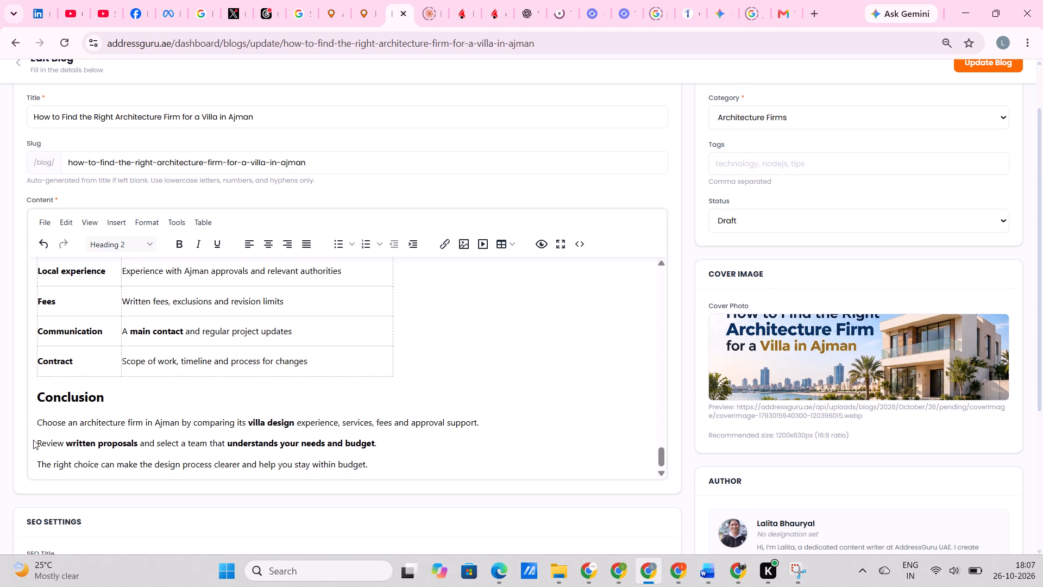
# In the Conclusion, merge the "Review written proposals" line into the paragraph before it, separated by a space.
pyautogui.click(38, 441)
pyautogui.press('BackSpace')
pyautogui.press('space')
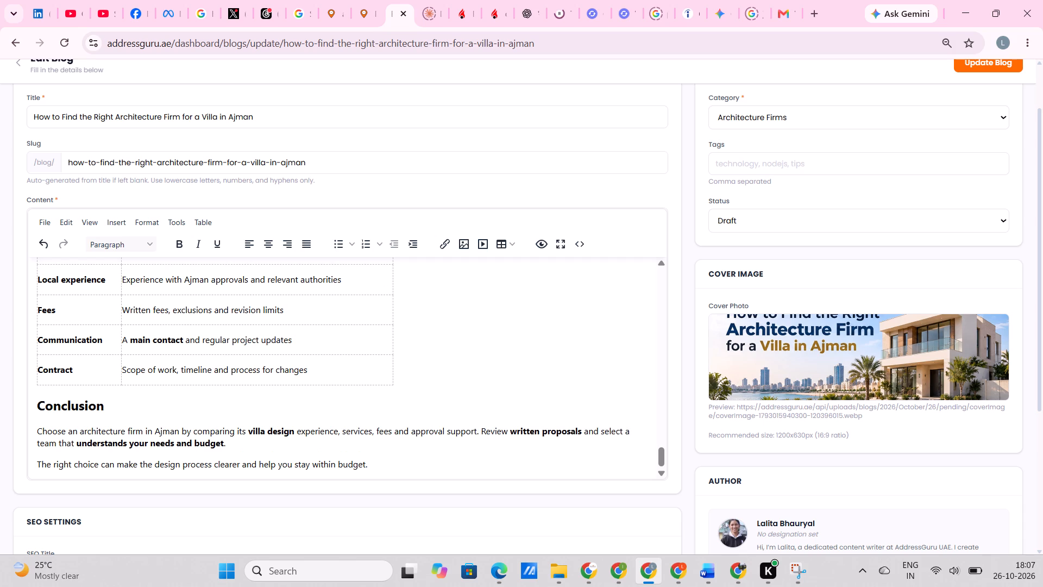
# Review the whole formatted article and the SEO settings, checking headings, lists, image and tables.
pyautogui.scroll(-3, 304, 417)
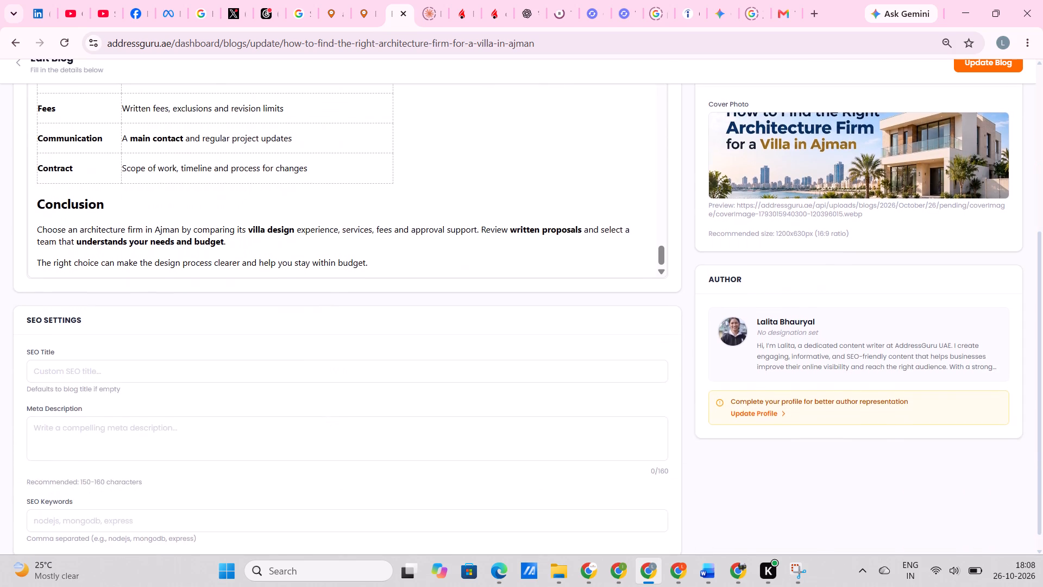
pyautogui.scroll(17, 329, 421)
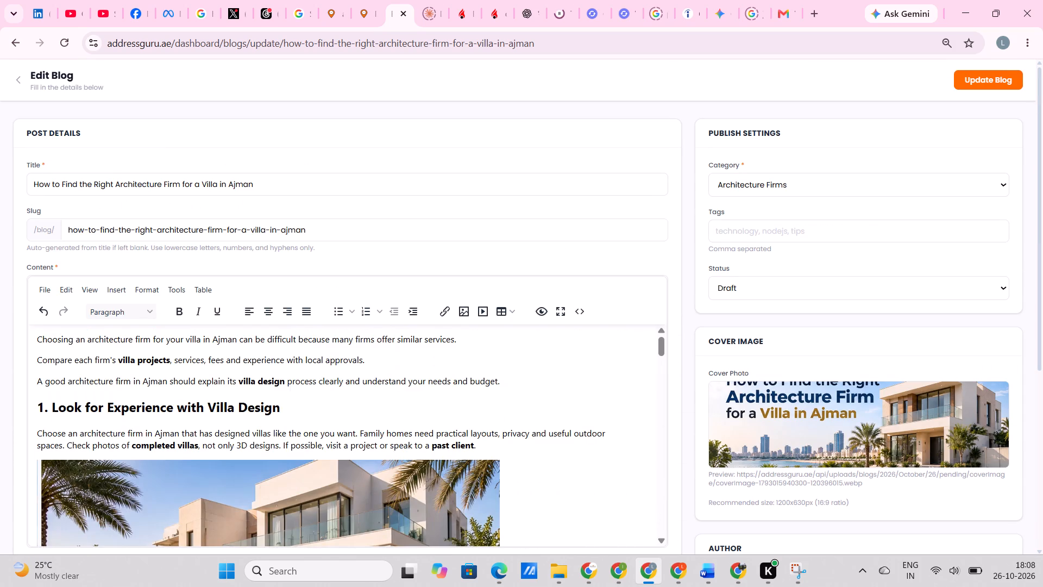
pyautogui.scroll(-7, 372, 445)
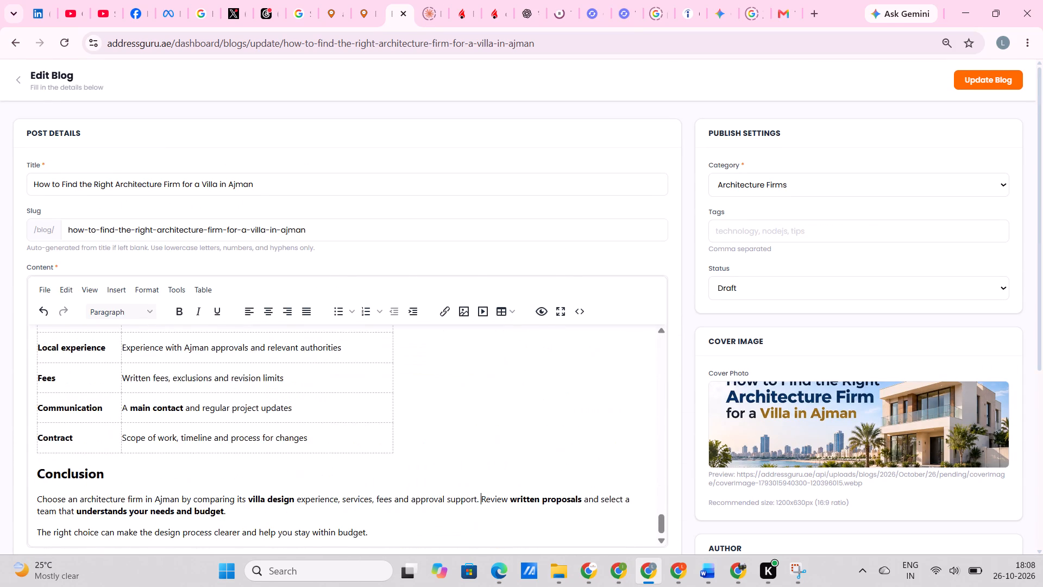
pyautogui.scroll(-3, 372, 445)
pyautogui.scroll(8, 372, 445)
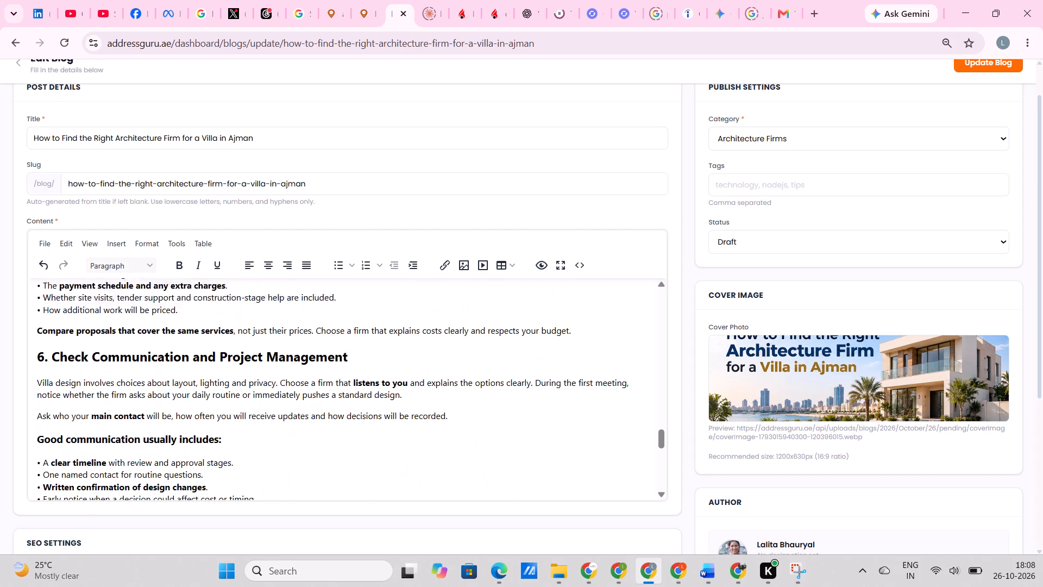
pyautogui.scroll(9, 372, 445)
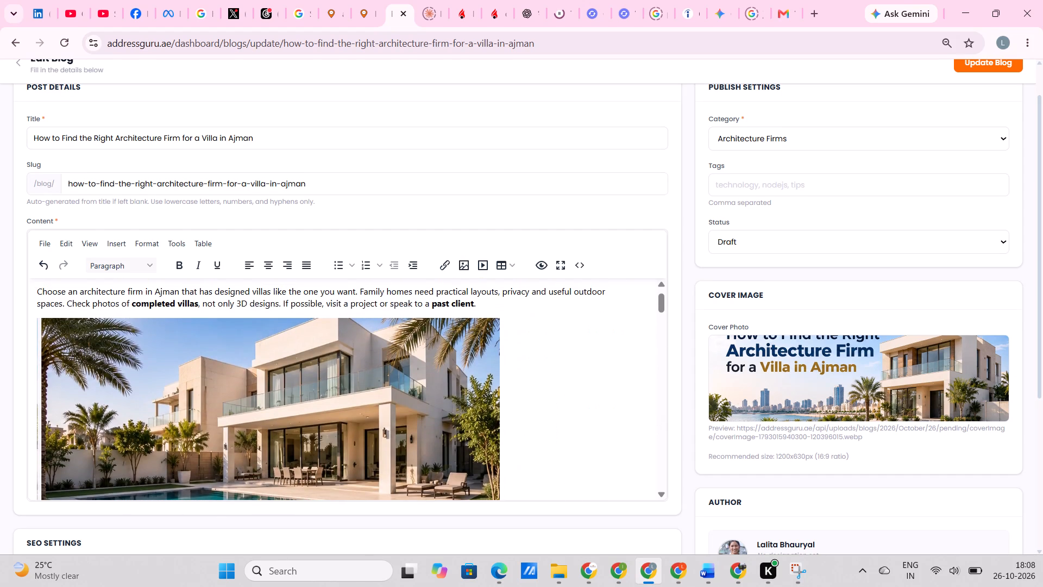
pyautogui.scroll(1, 372, 445)
pyautogui.scroll(-4, 372, 445)
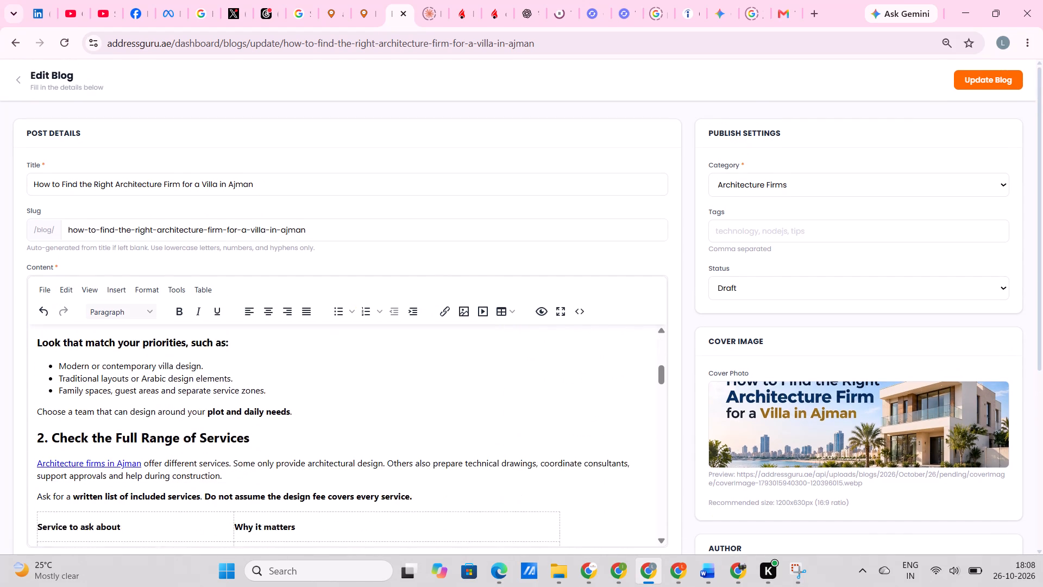
pyautogui.scroll(-5, 372, 445)
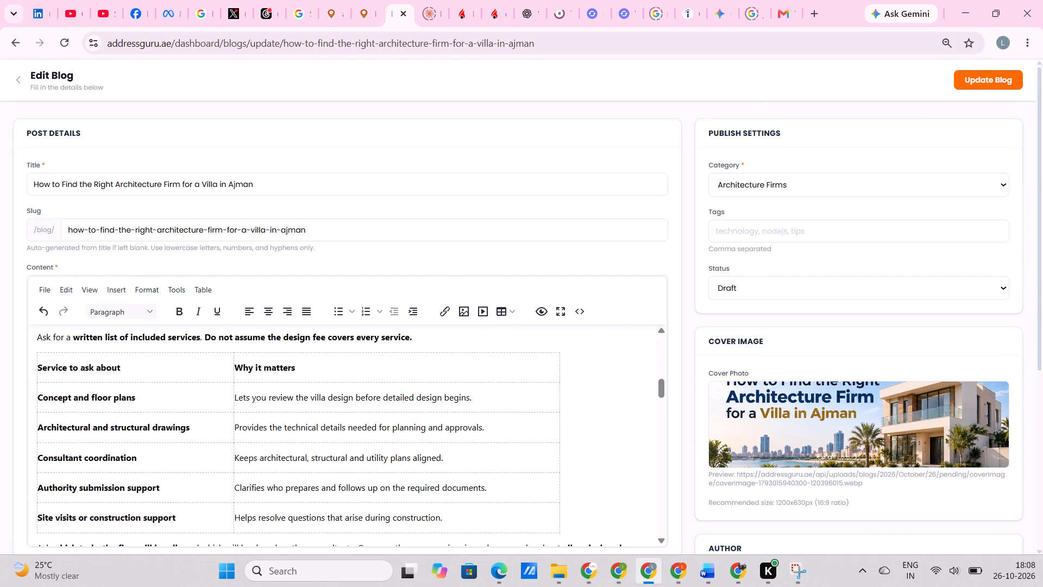
pyautogui.scroll(-1, 372, 444)
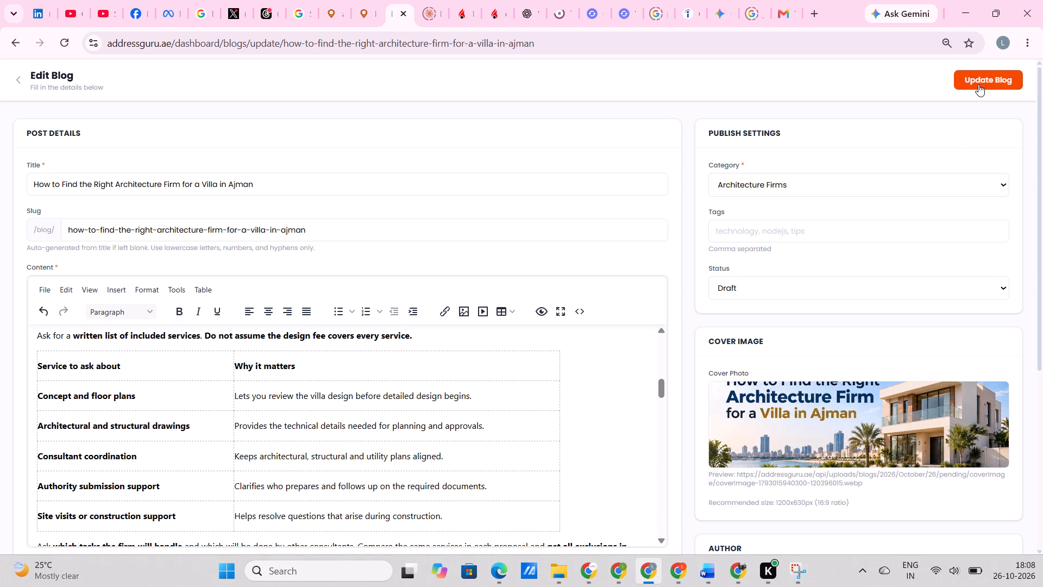
# Save the changes to the Ajman villa architecture blog, leaving it as a draft.
pyautogui.click(978, 84)
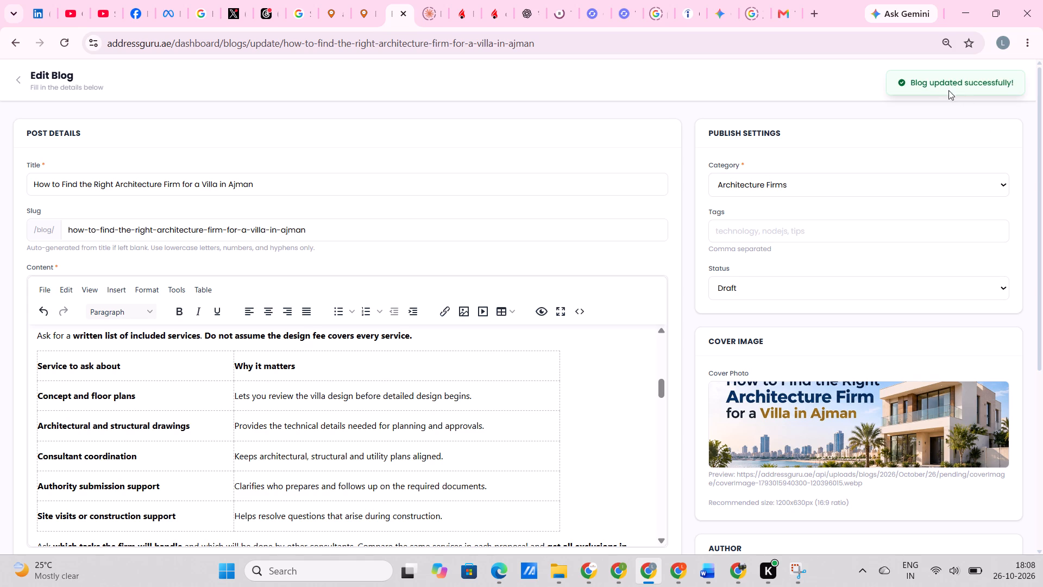